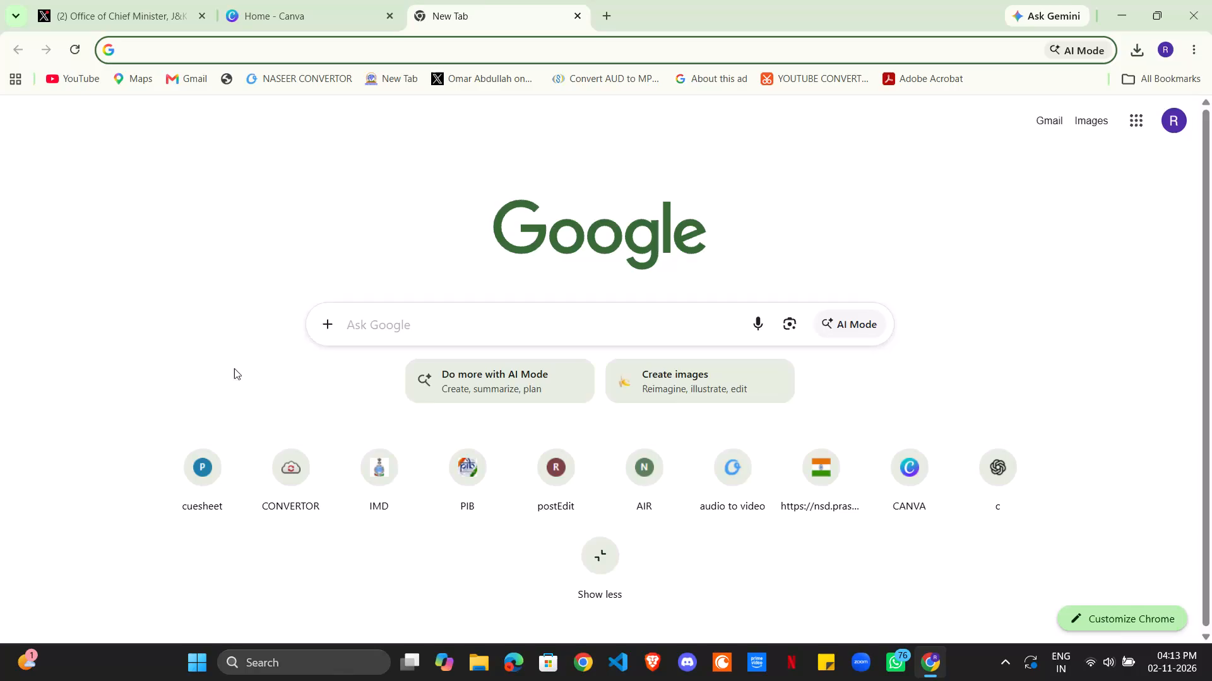
Close the Canva home page tab.
click(310, 0)
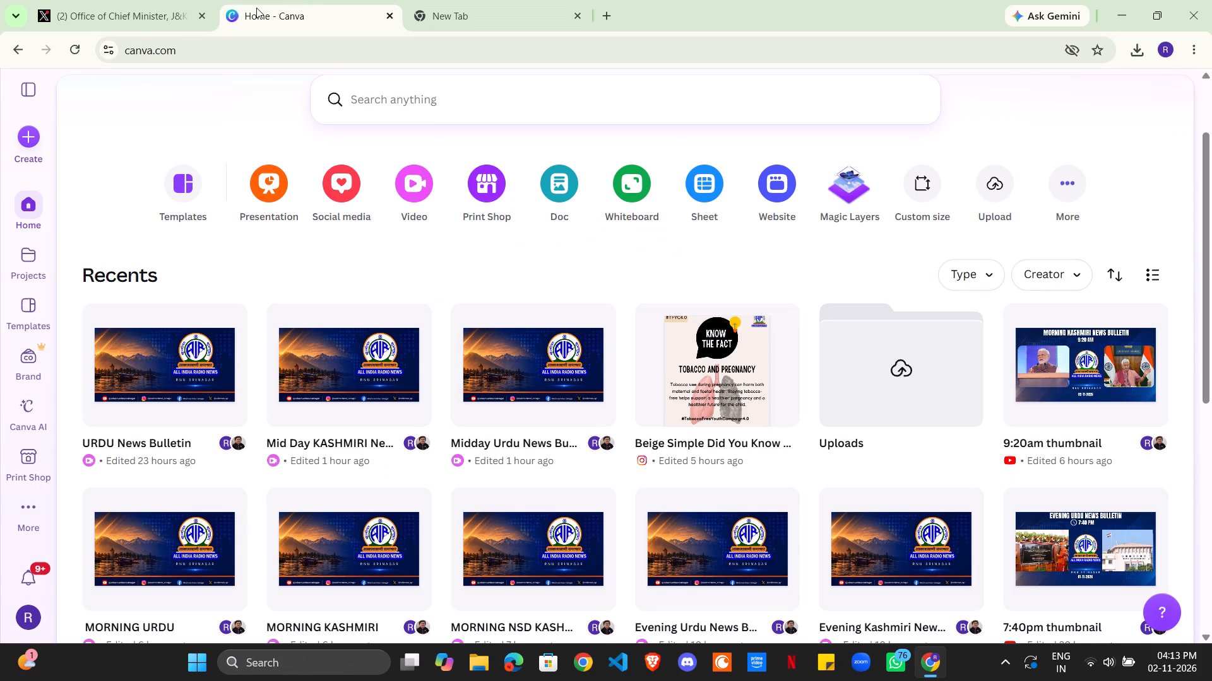
click(110, 0)
click(383, 17)
click(386, 17)
Reload the Office of Chief Minister, J&K profile on X and check its latest posts.
click(118, 1)
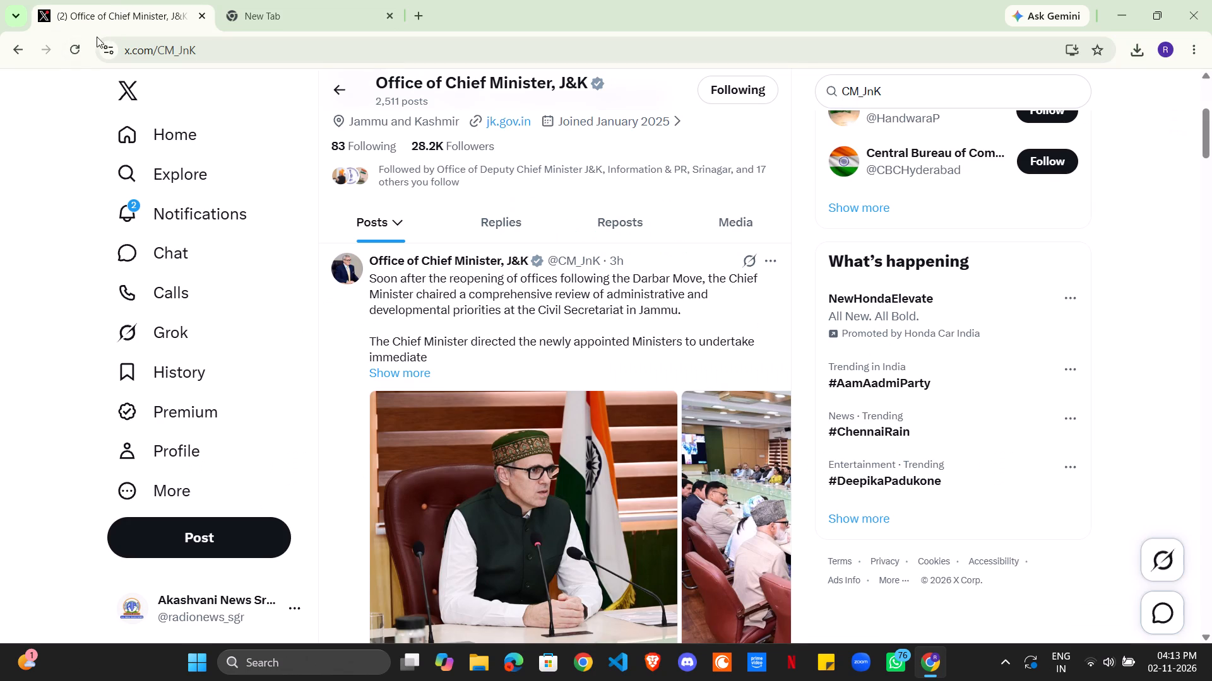
click(80, 45)
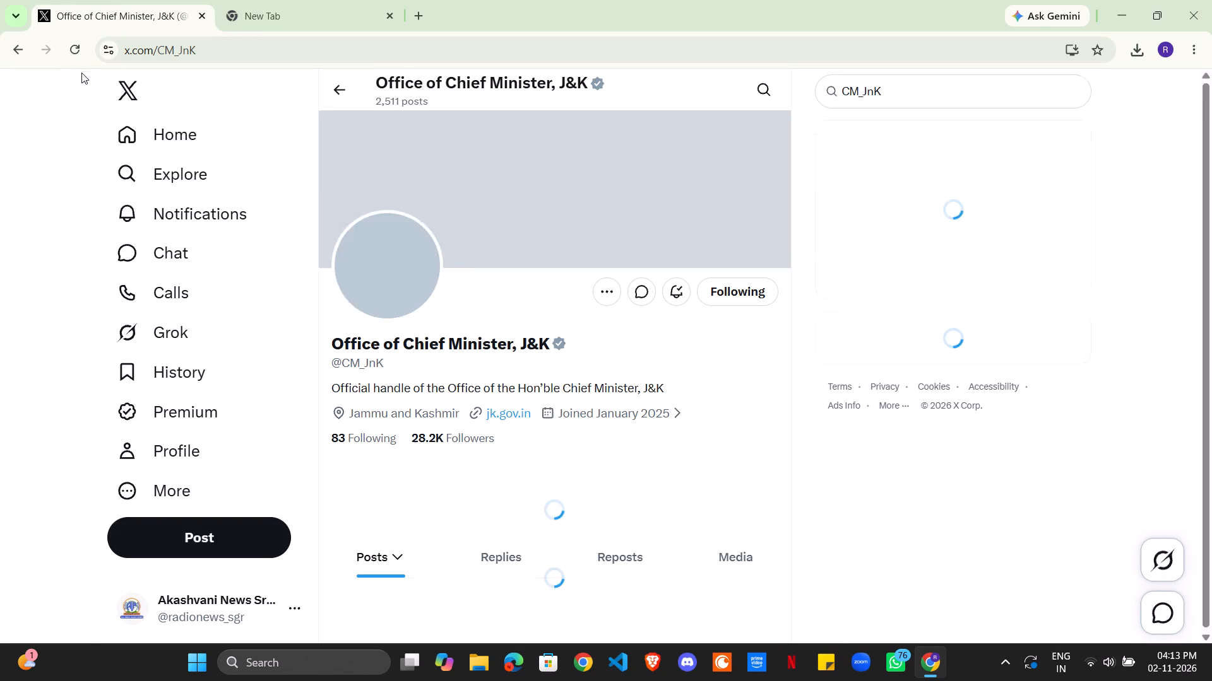
scroll(589, 305, down, 2)
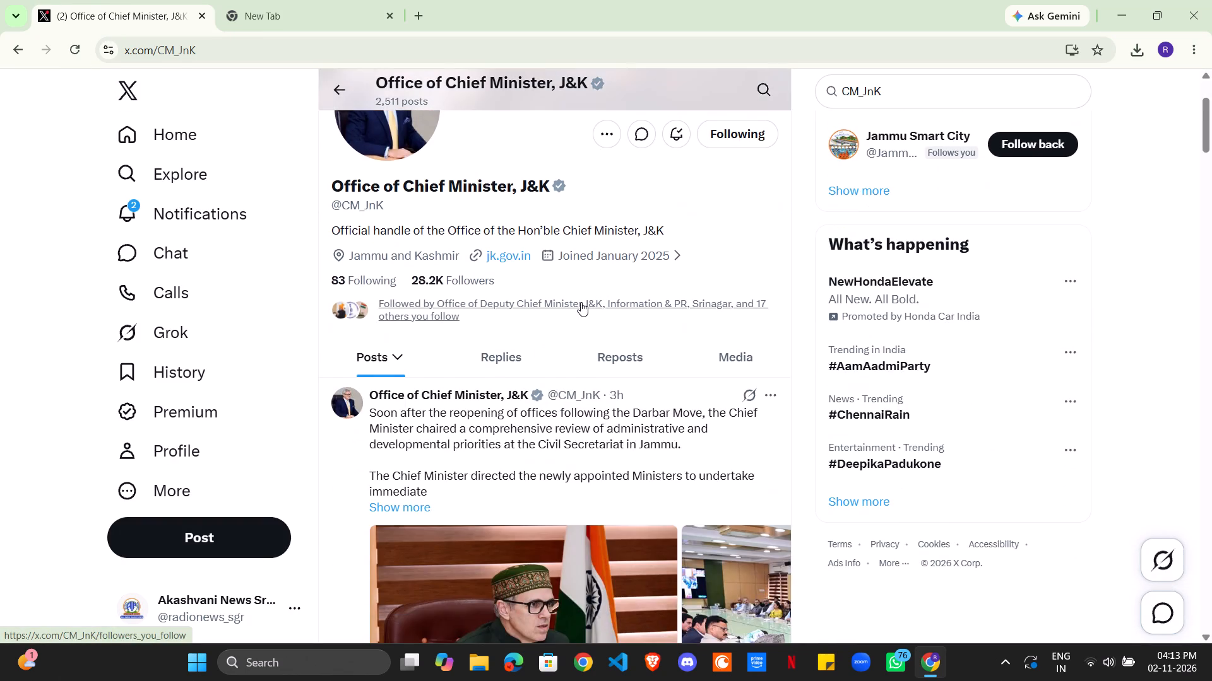
scroll(565, 284, up, 3)
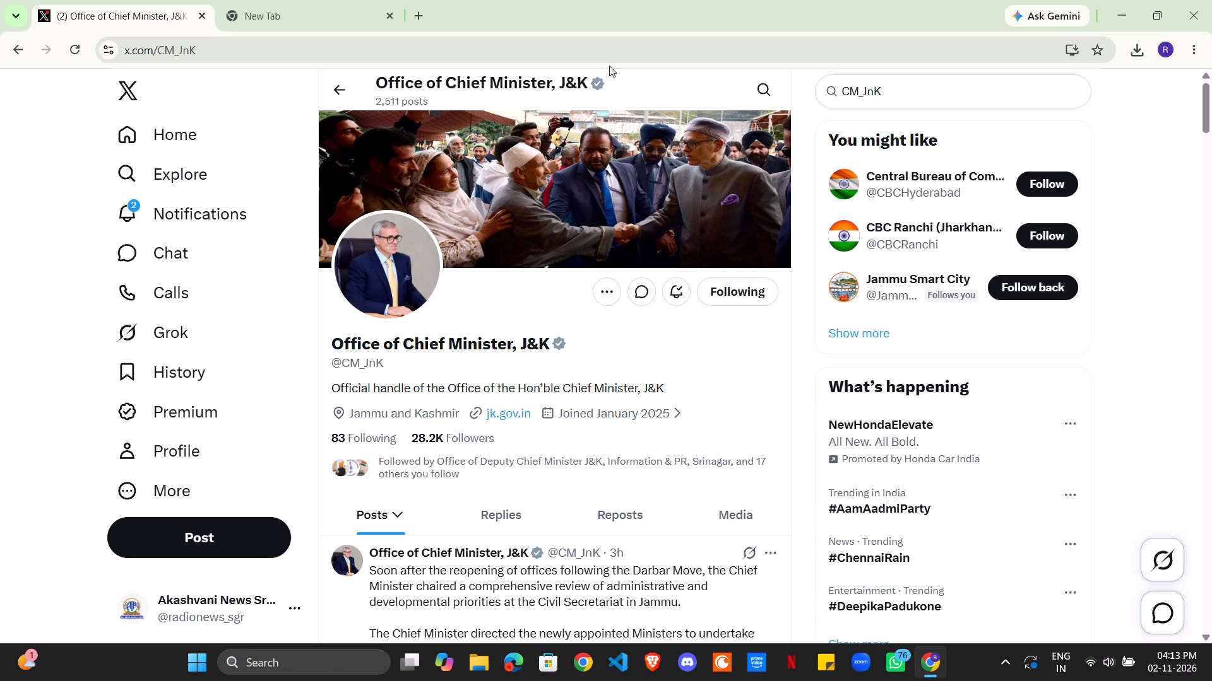
Open the bookmarked Akashvani News Srinagar YouTube channel and Meta Business Suite in new tabs.
click(359, 0)
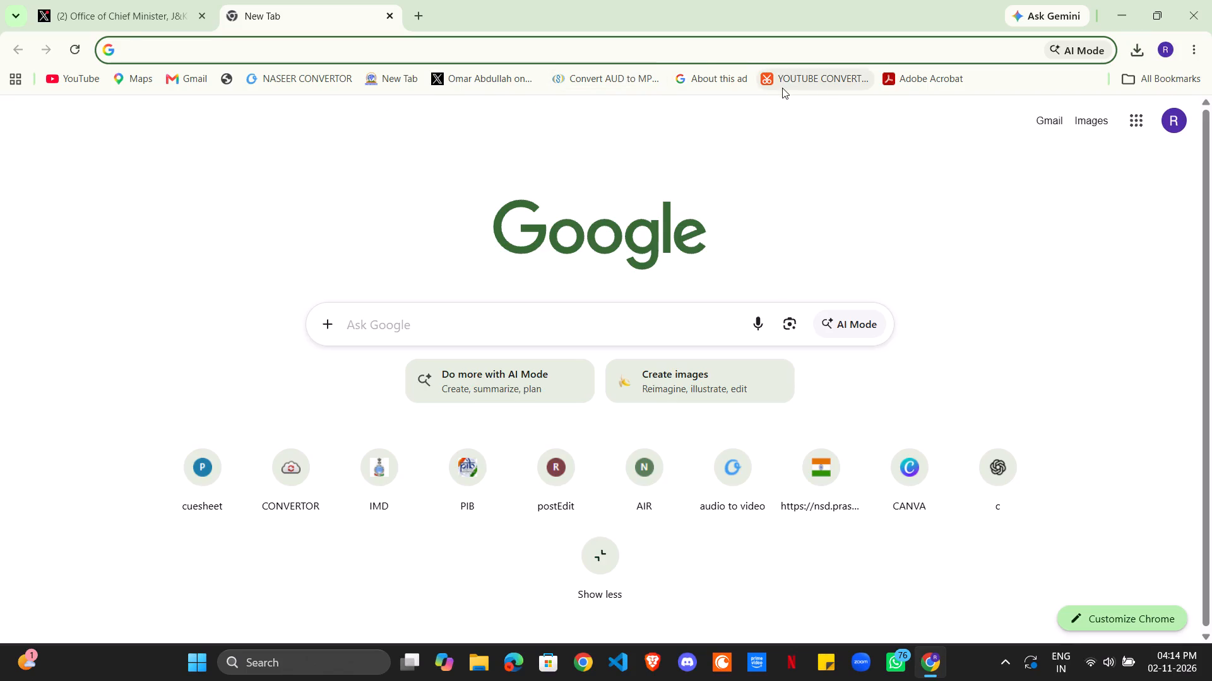
click(1122, 84)
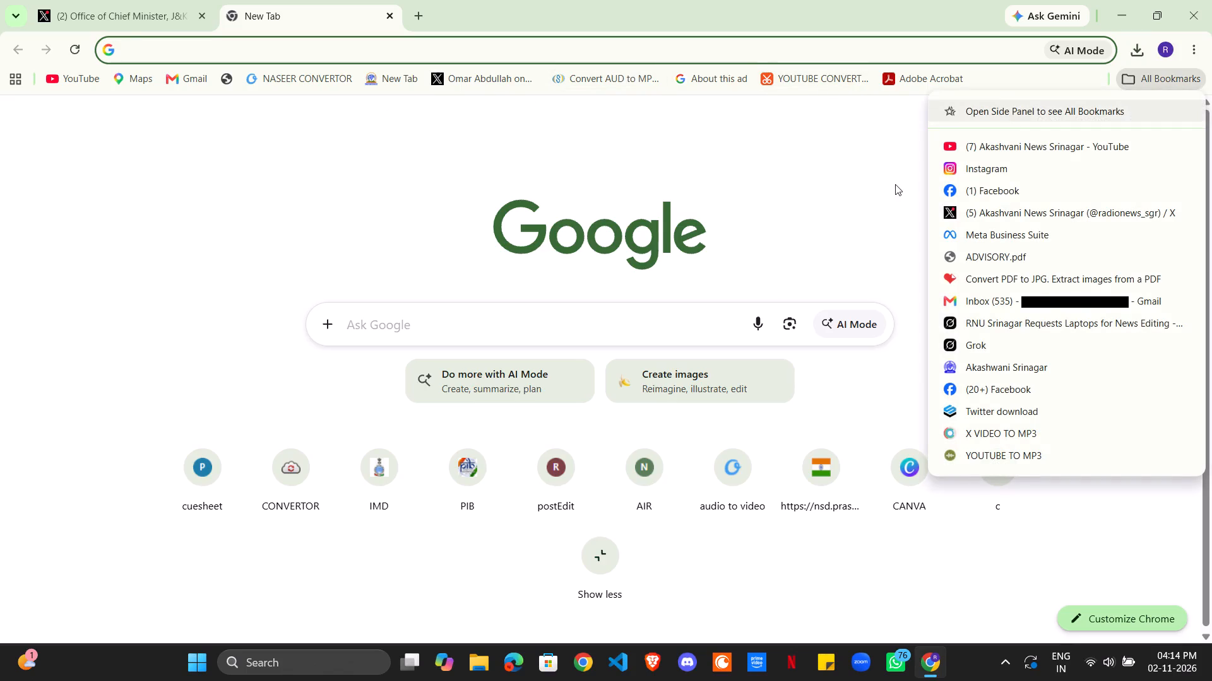
ctrl+click(1050, 146)
ctrl+click(1044, 228)
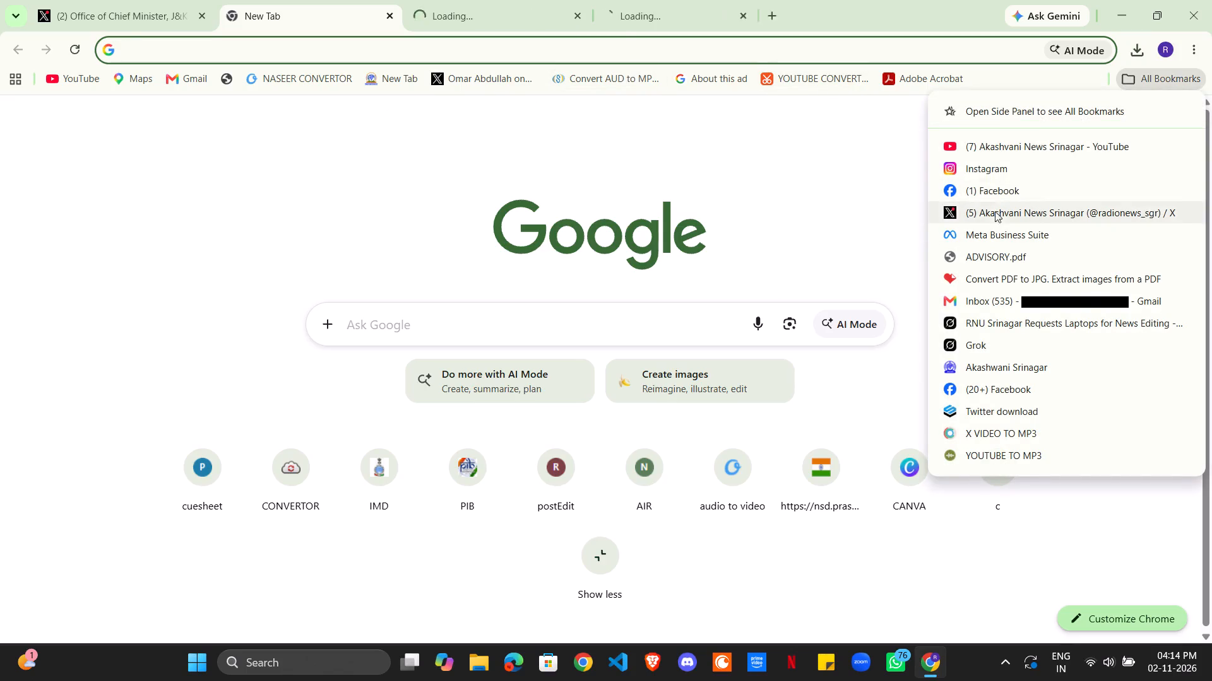
click(521, 0)
Move the browser window clear of the desktop files and start a video upload on the Akashvani News Srinagar YouTube channel.
drag(905, 16, 975, 61)
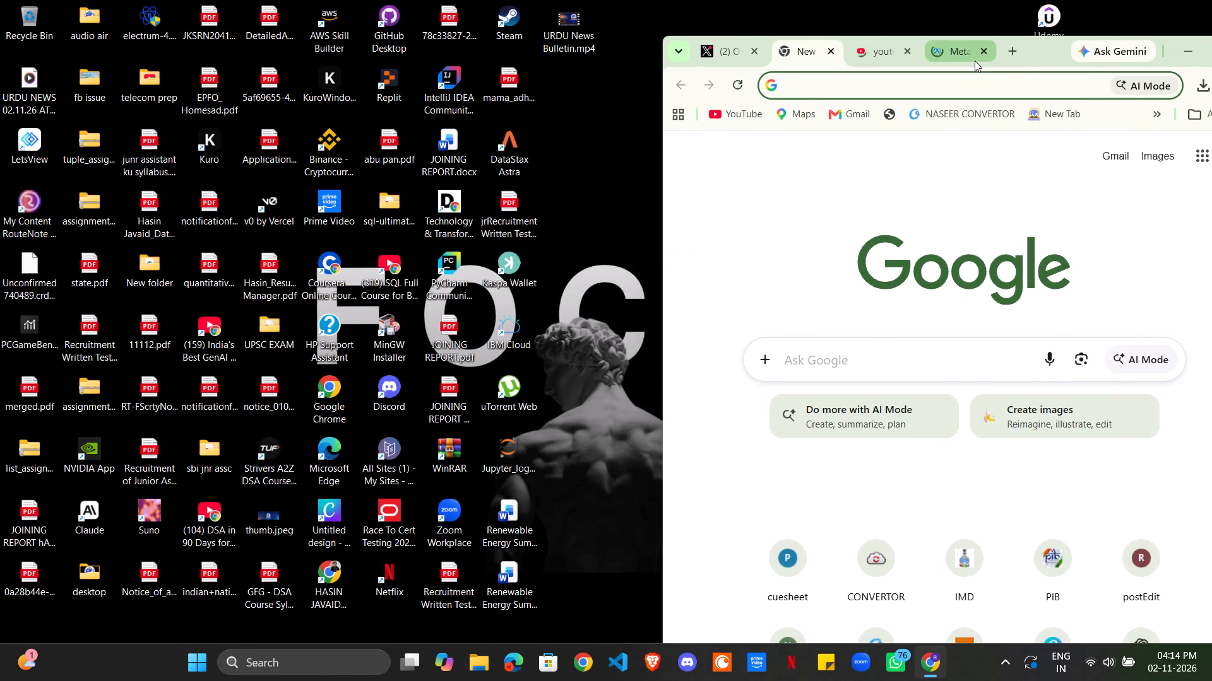
click(886, 55)
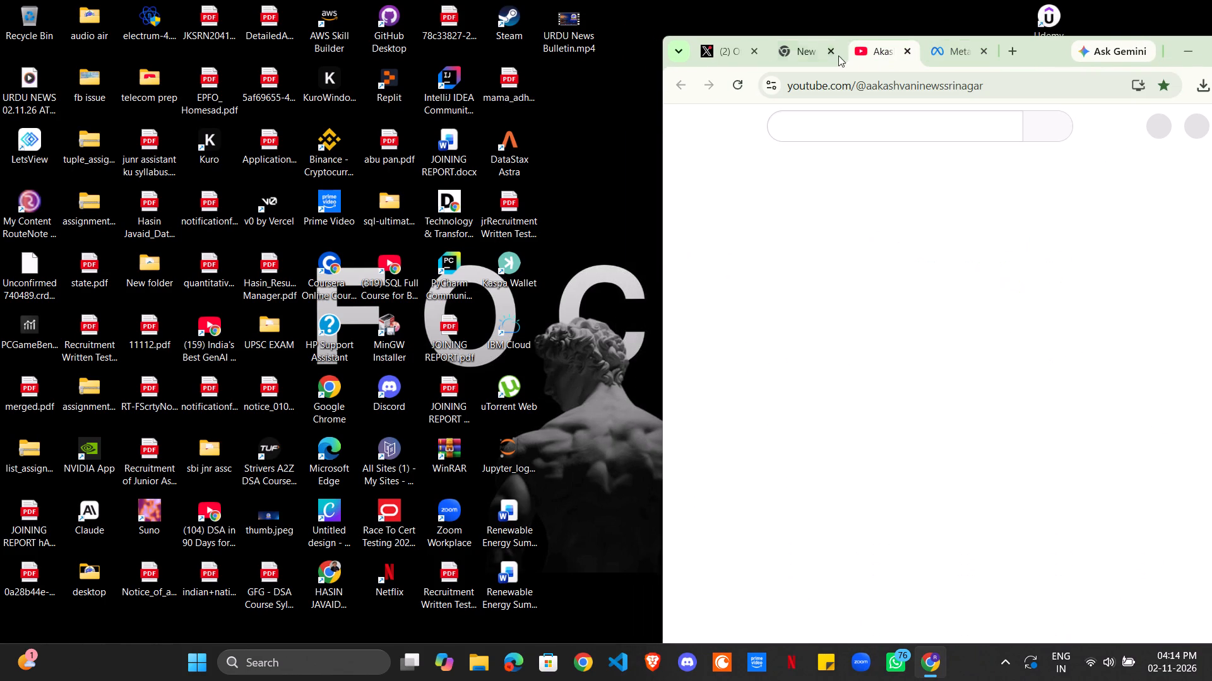
click(1119, 136)
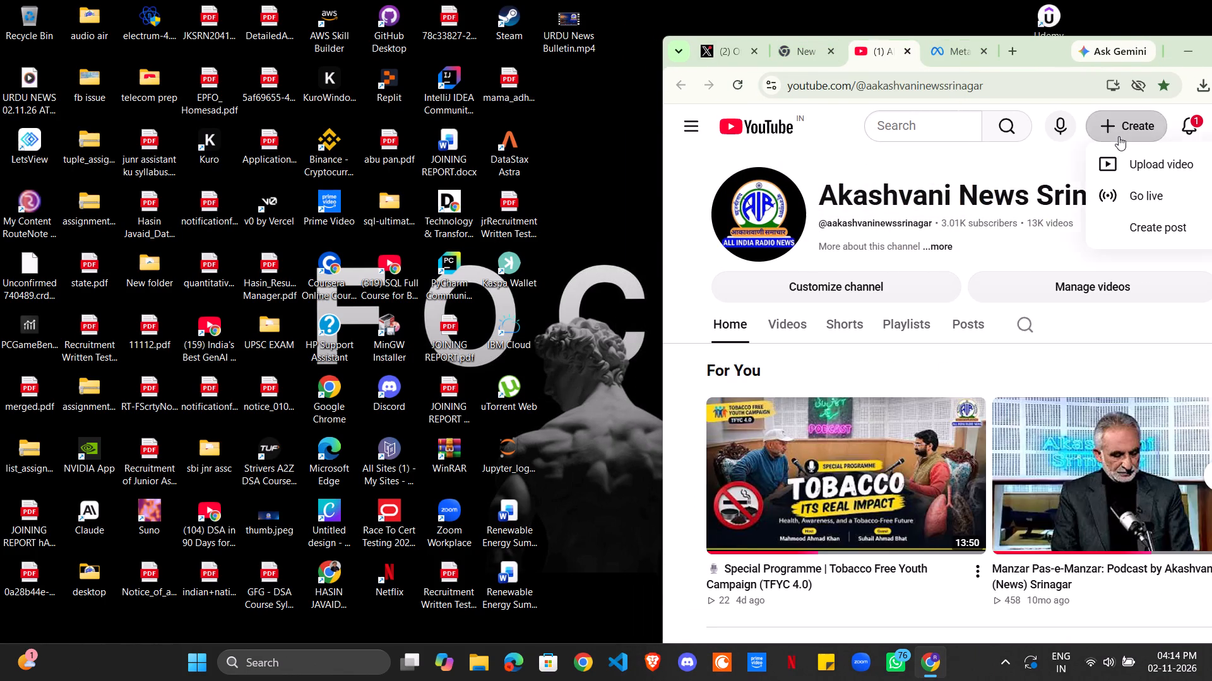
click(1108, 169)
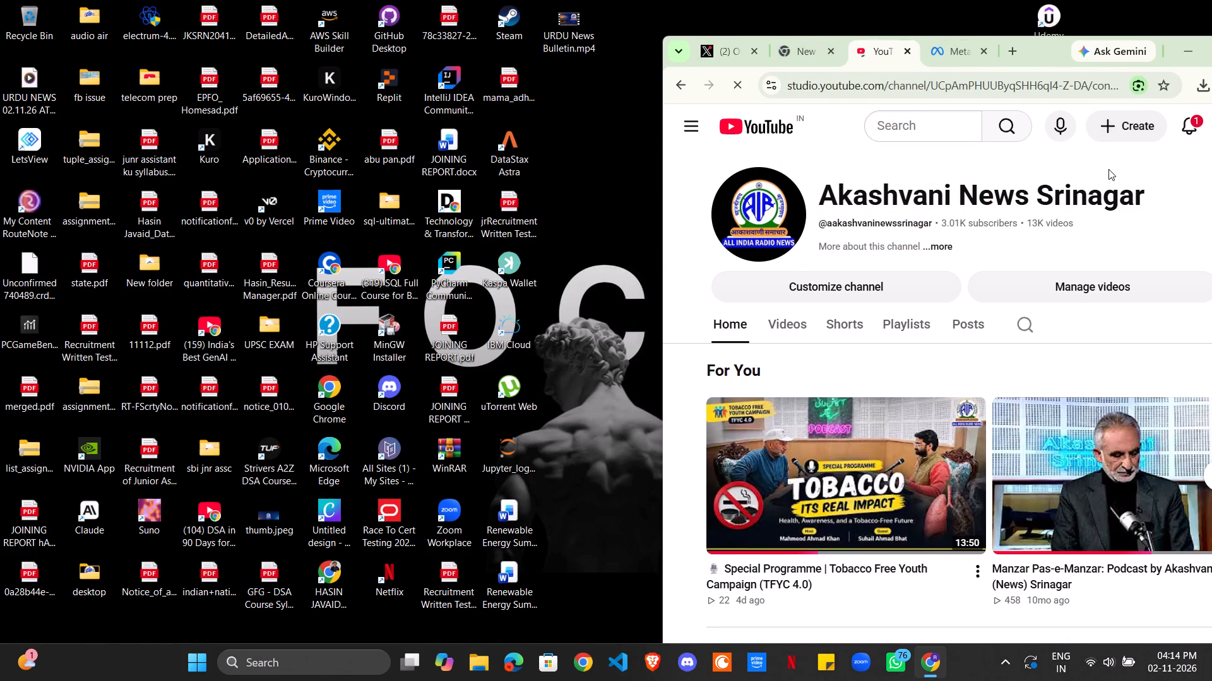
Start a new reel for Akashvani News Srinagar in Meta Business Suite.
click(949, 53)
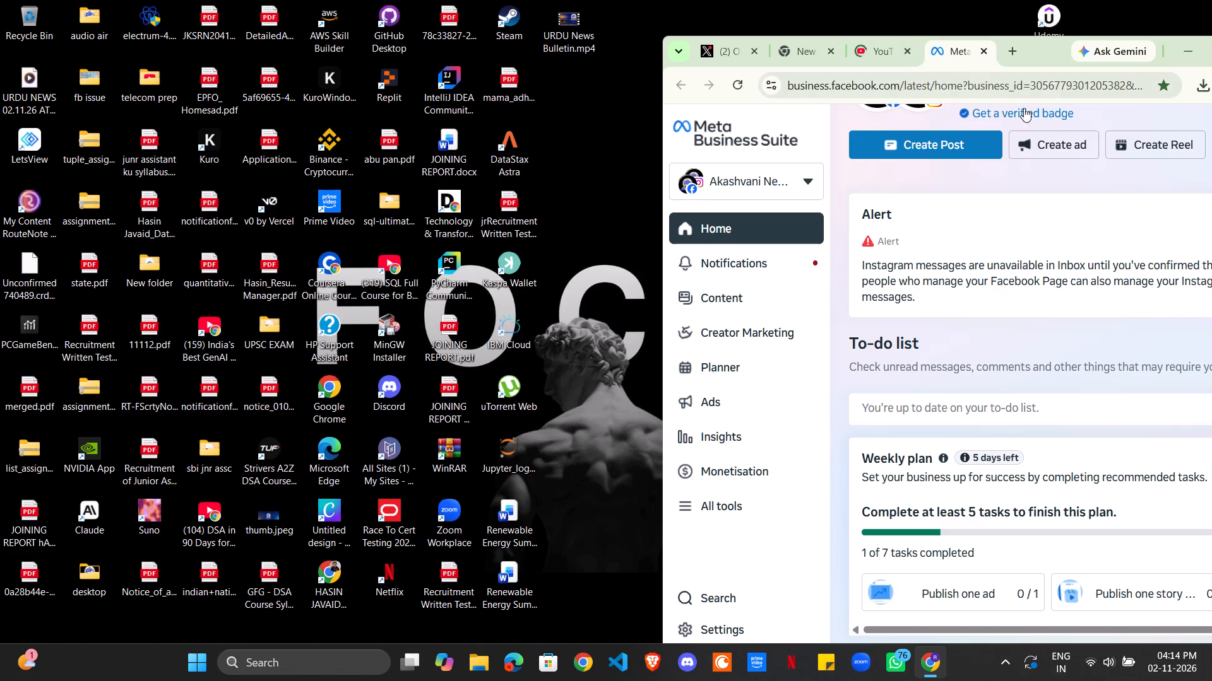
click(1138, 146)
Add the desktop file URDU News Bulletin.mp4 to the YouTube Studio upload.
click(870, 59)
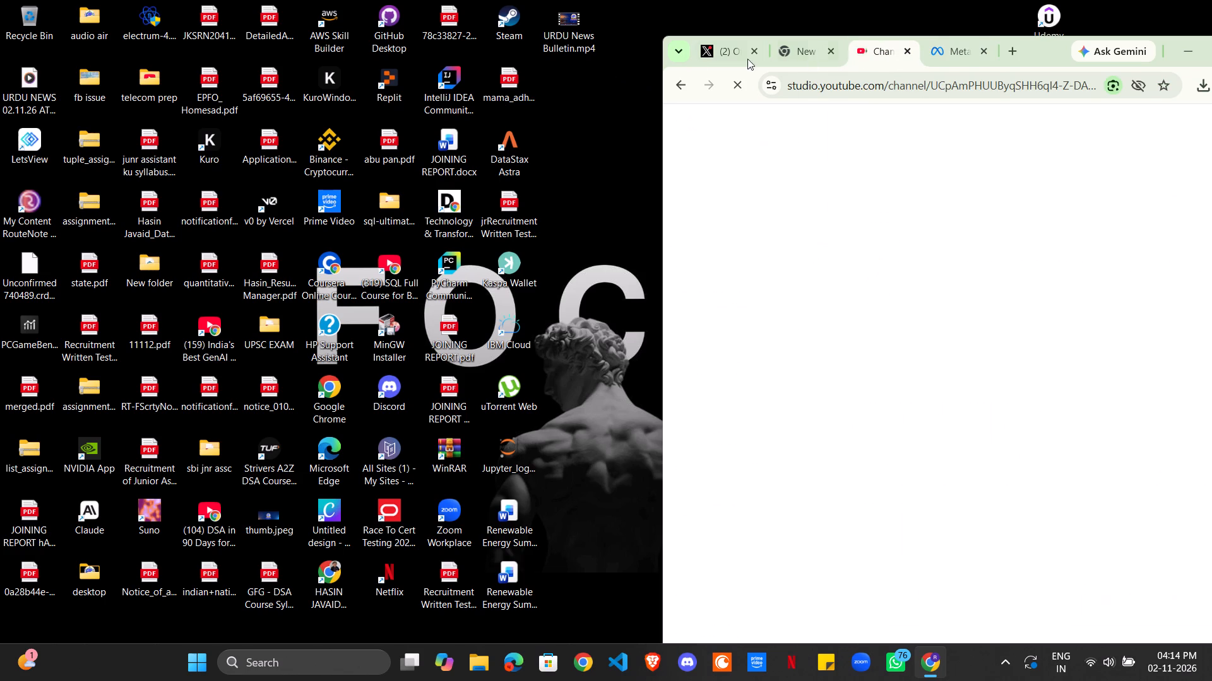
drag(567, 22, 1017, 317)
Return to the Meta Business Suite reel composer and maximize the browser window.
click(941, 44)
drag(1037, 56, 1008, 0)
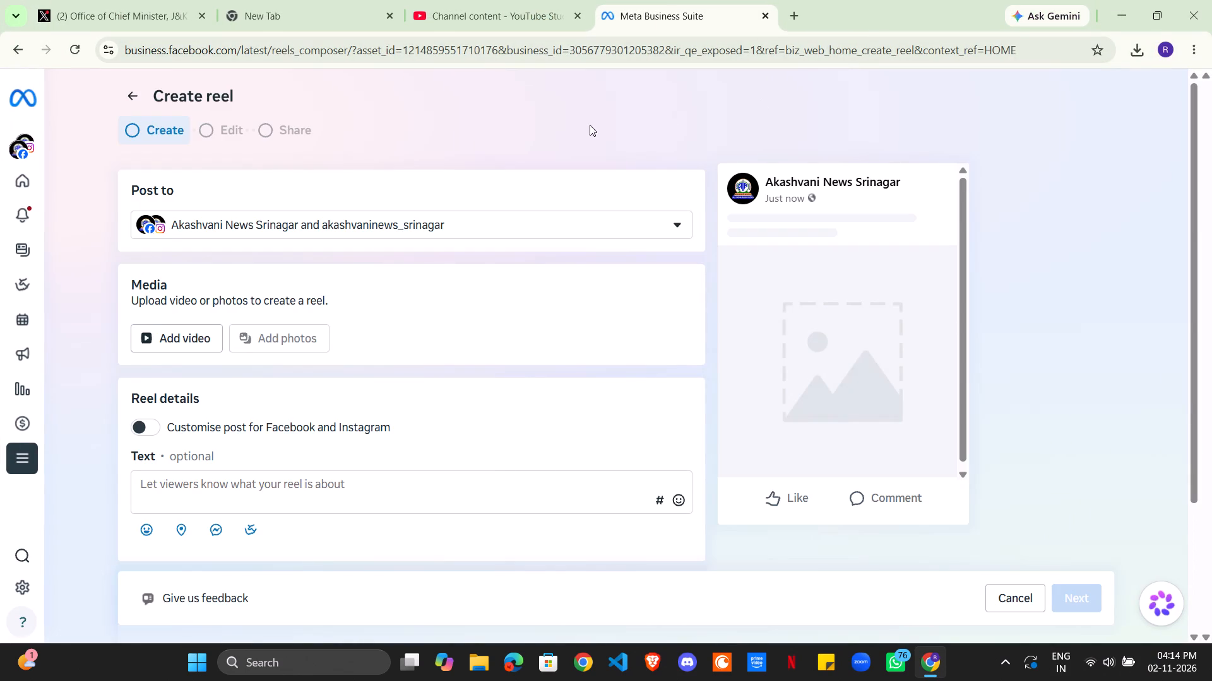
Add the video URDU News Bulletin.mp4 from the Desktop to the new Meta Business Suite reel and mute its preview.
click(186, 340)
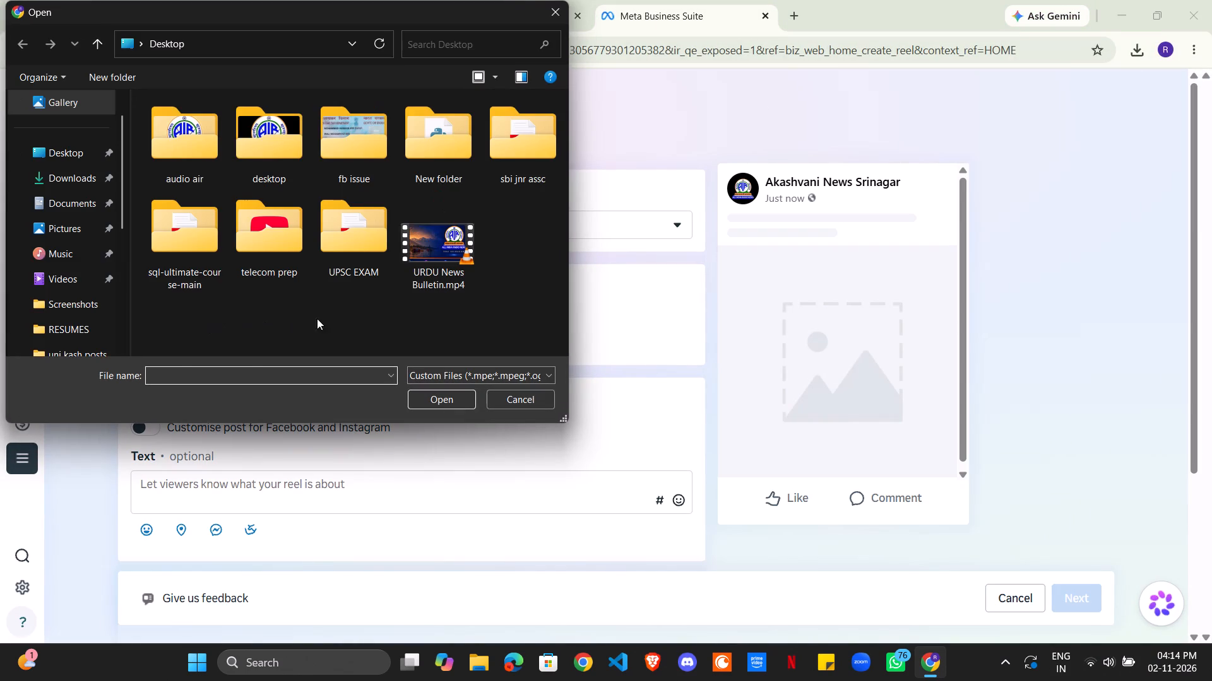
click(451, 268)
click(460, 402)
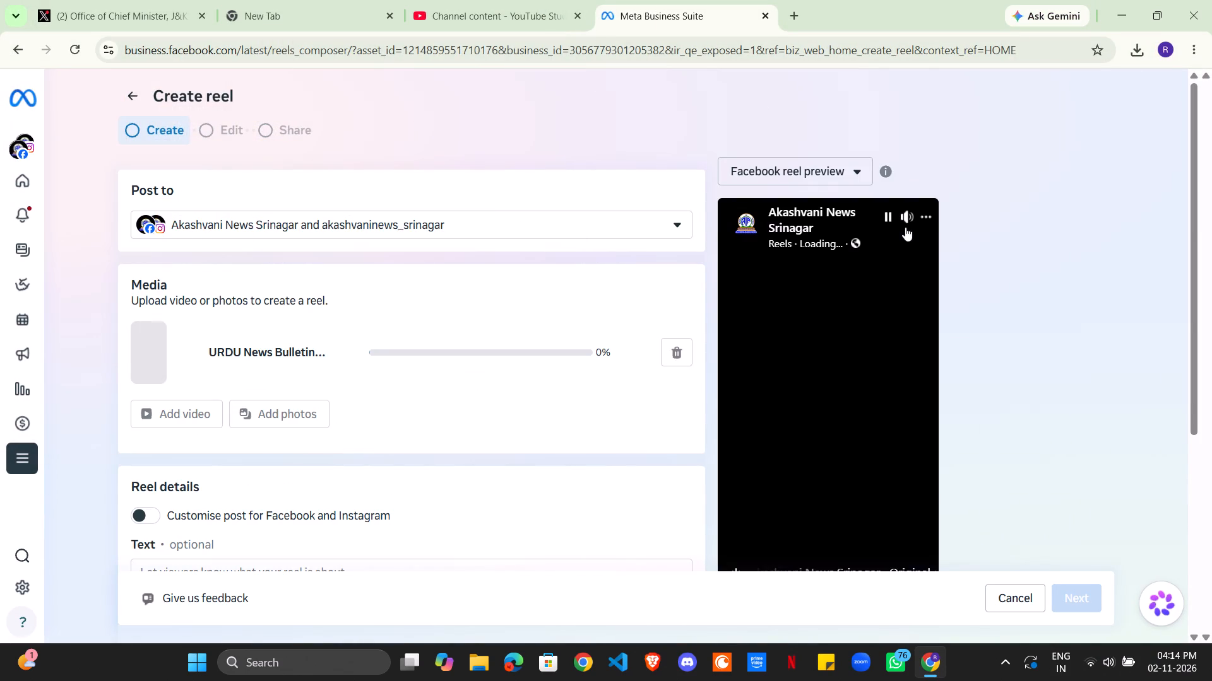
click(907, 217)
Copy the 15:50 HRS Urdu News Bulletin caption dated 02-11-2026 from Sticky Notes into the reel's text.
scroll(577, 270, down, 2)
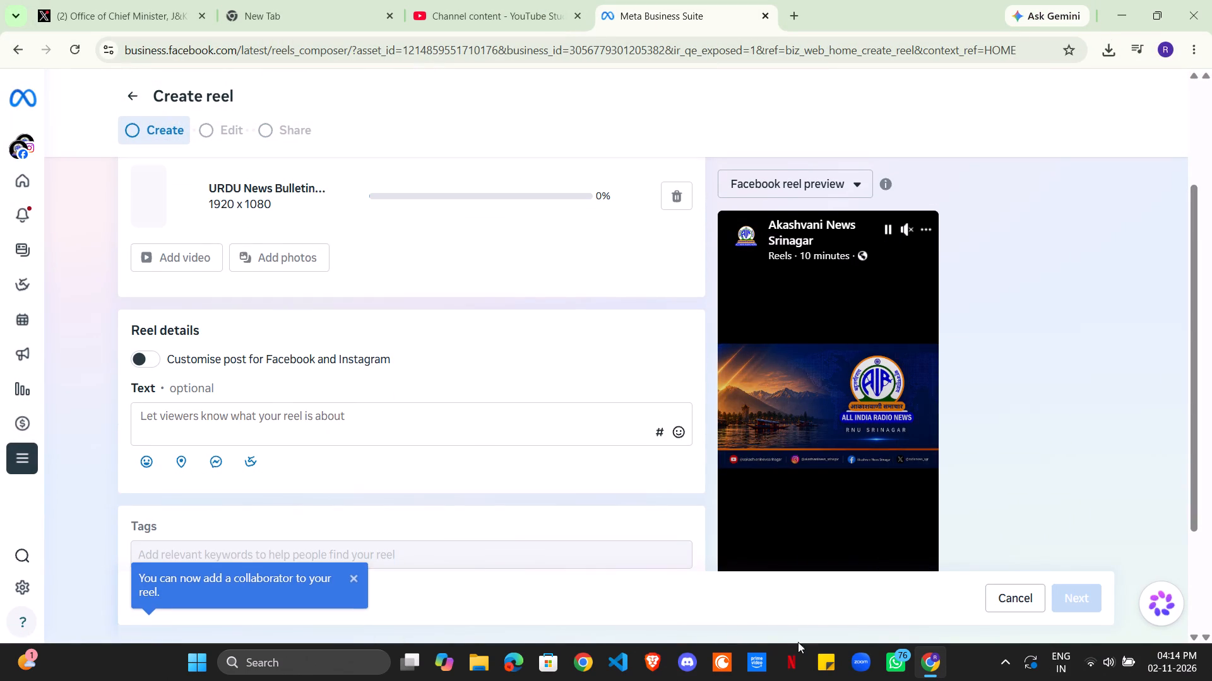
click(828, 664)
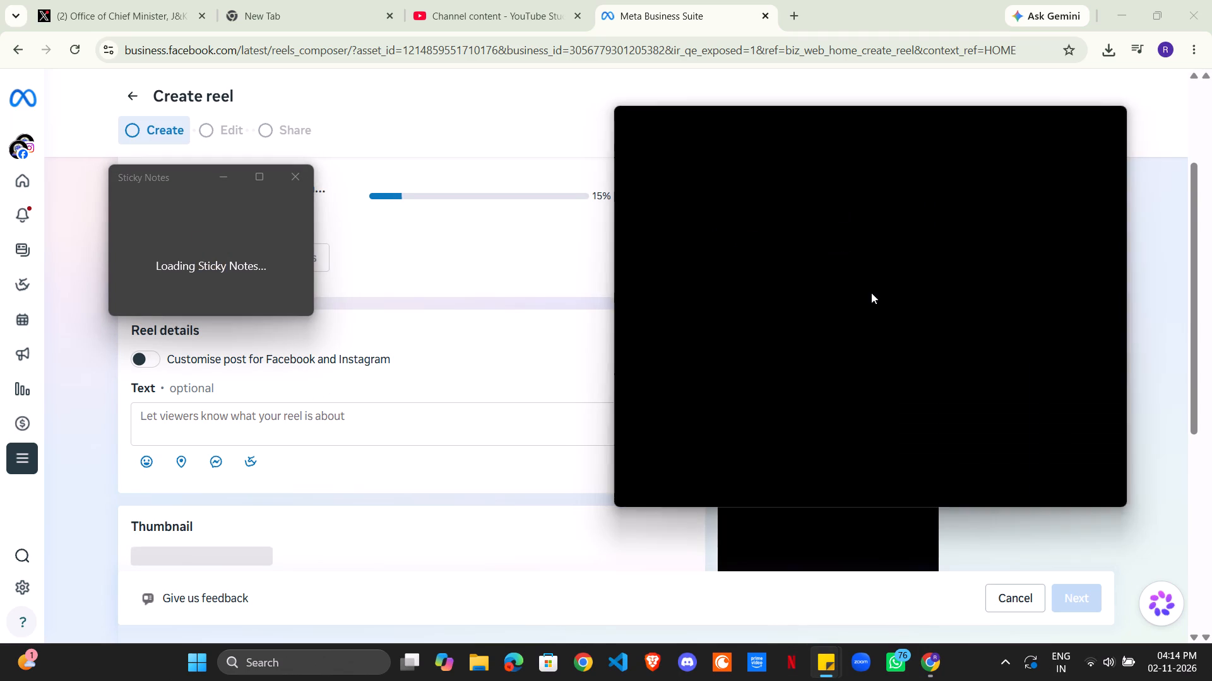
scroll(817, 227, down, 2)
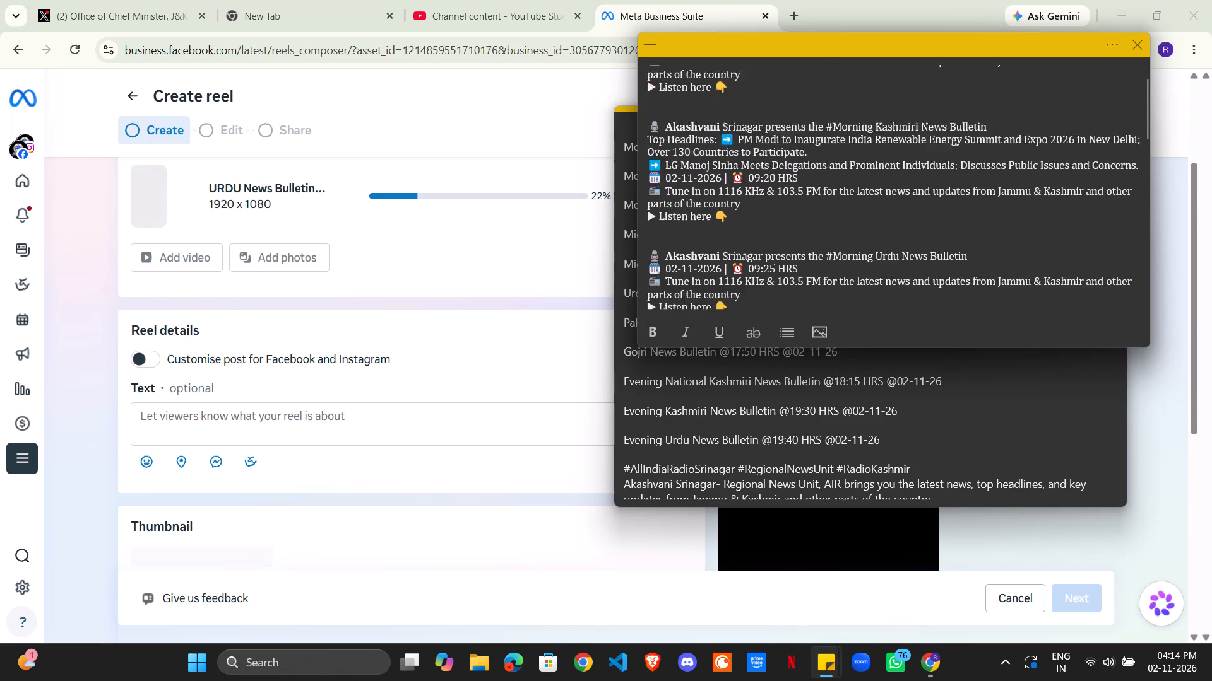
scroll(817, 227, down, 10)
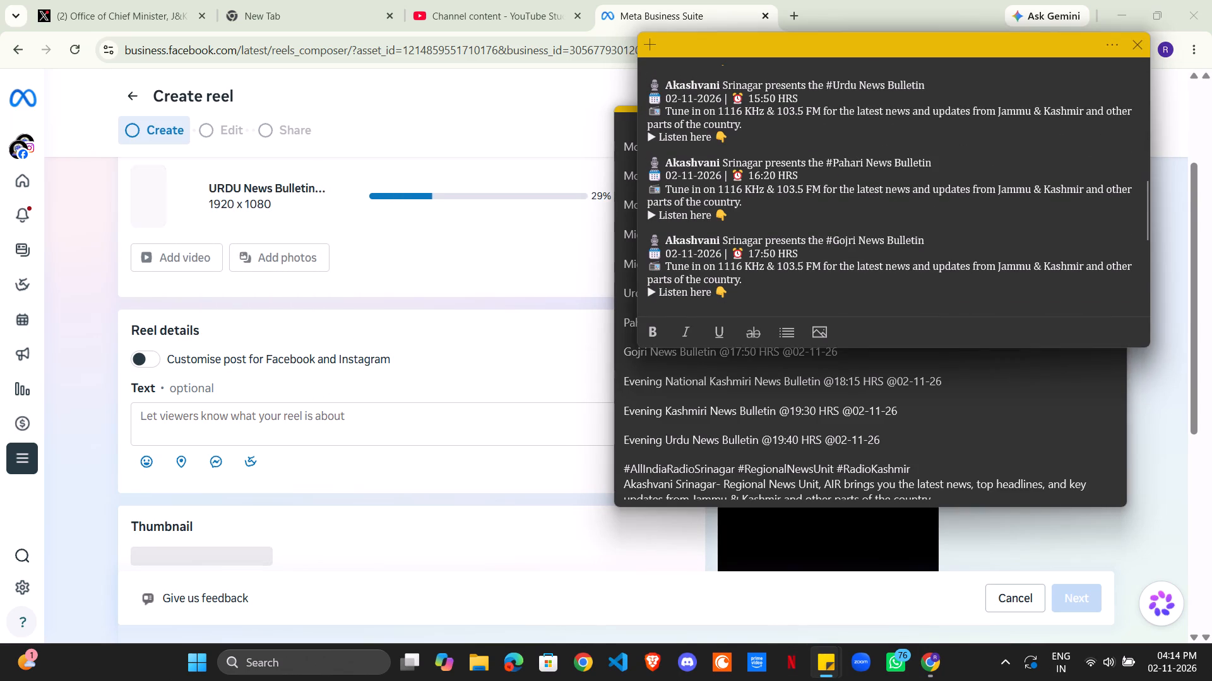
drag(754, 134, 647, 88)
key(ctrl+c)
ctrl+click(329, 421)
key(ctrl+v)
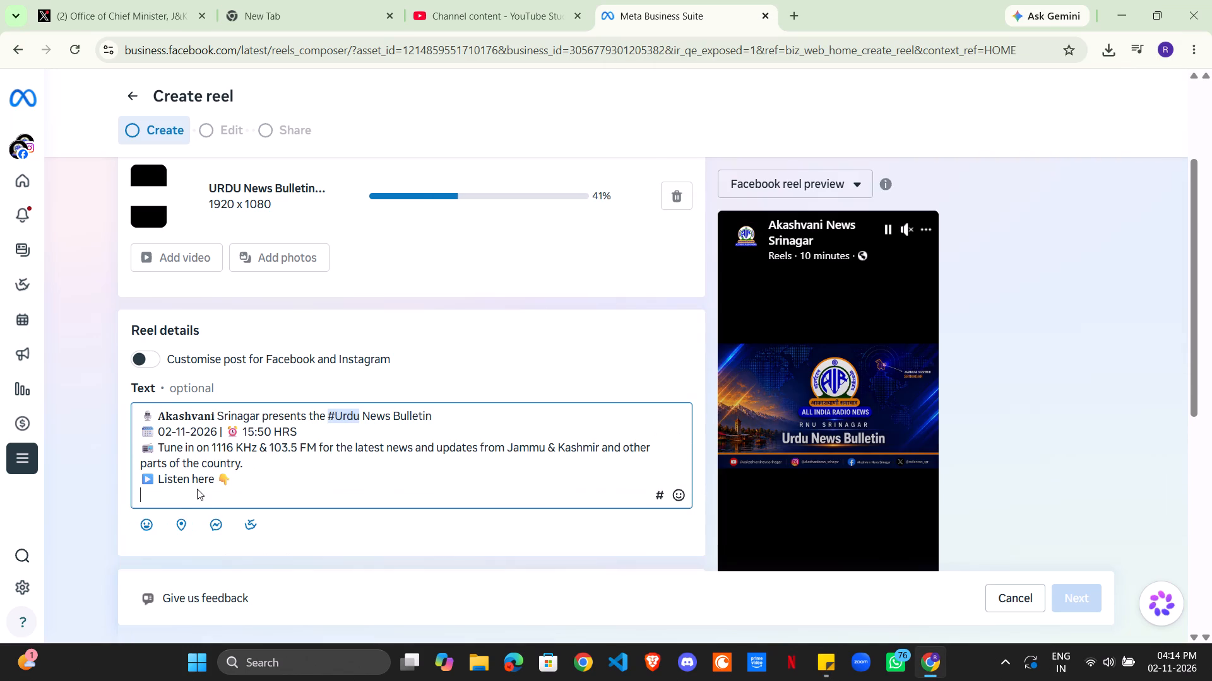
Delete the "Listen here" line and the trailing blank line from the reel caption.
drag(174, 504, 148, 490)
drag(156, 496, 143, 484)
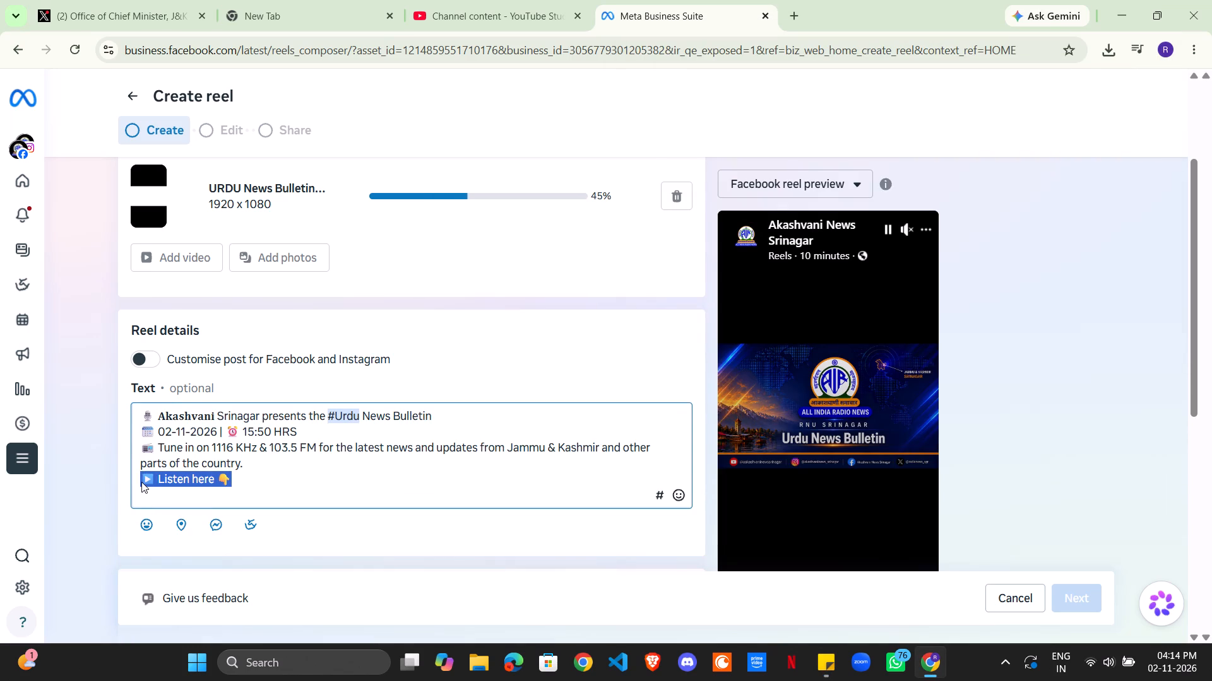
key(BackSpace)
key(BackSpace)
Upload a custom image as the reel's thumbnail.
scroll(469, 316, up, 4)
scroll(474, 320, down, 5)
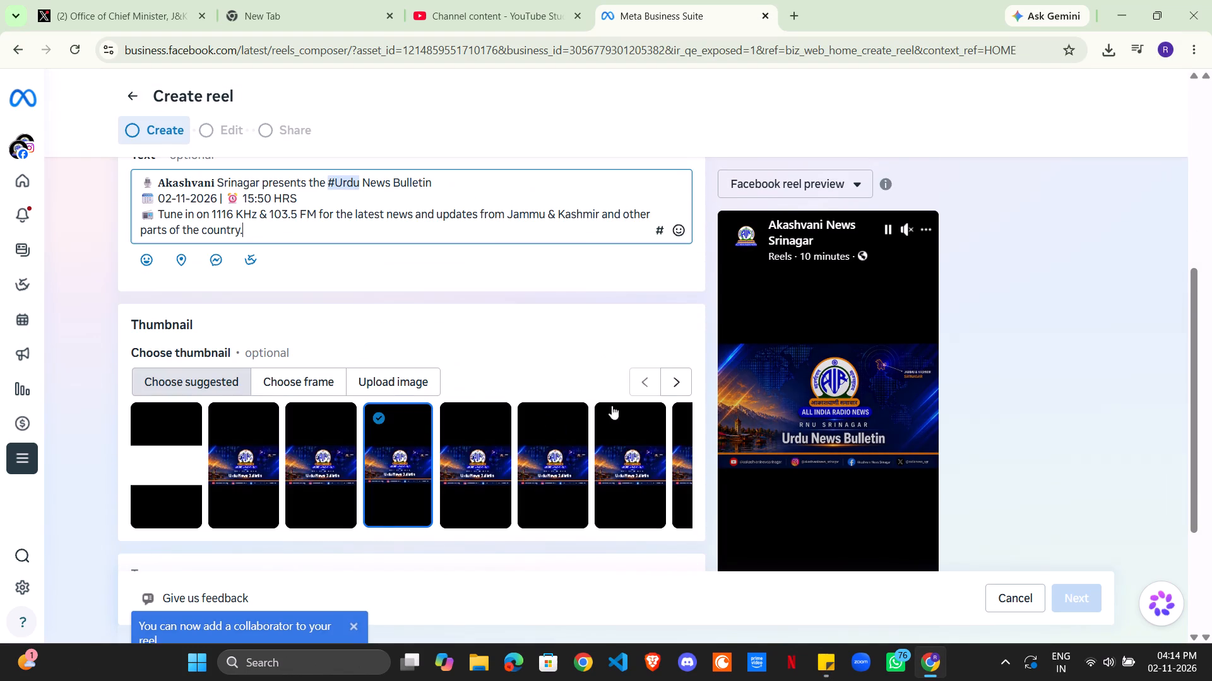
click(394, 387)
click(658, 419)
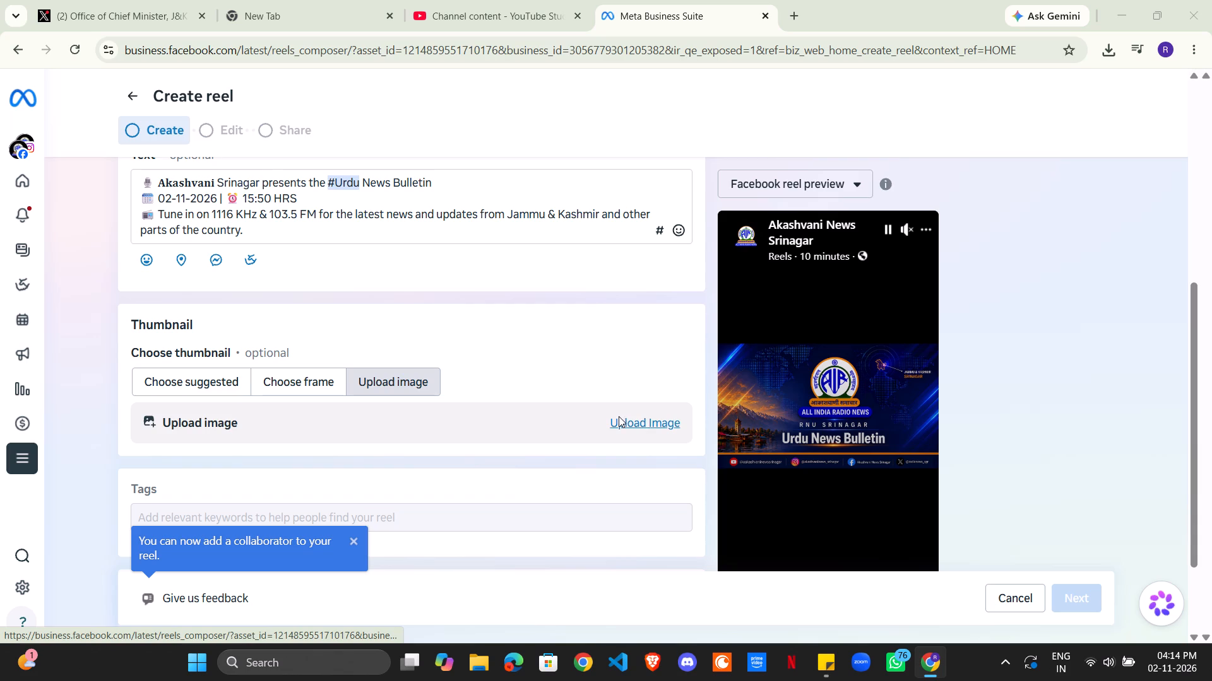
click(501, 248)
click(458, 395)
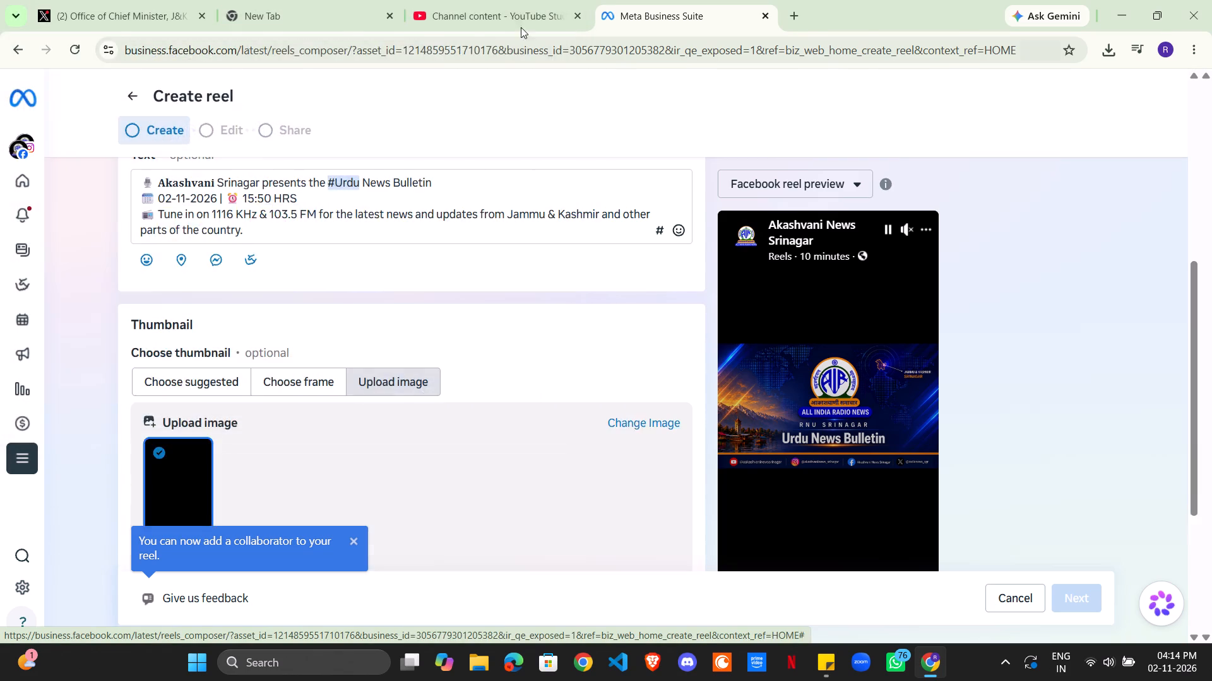
click(510, 4)
click(836, 653)
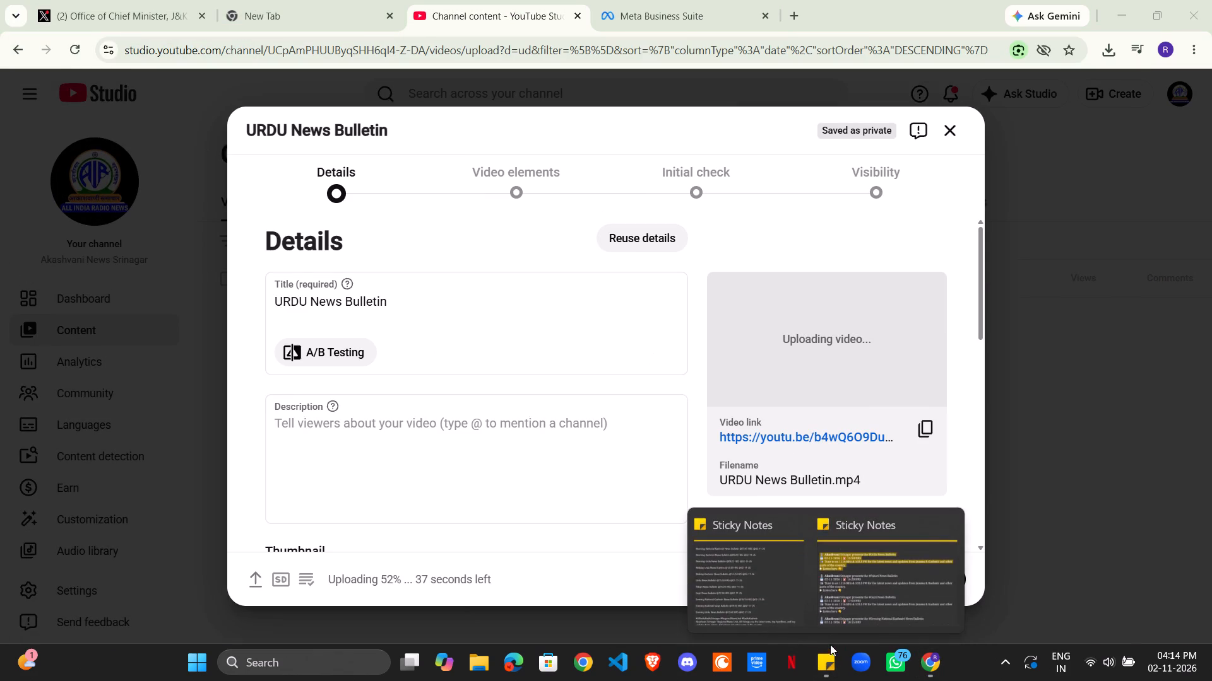
click(745, 585)
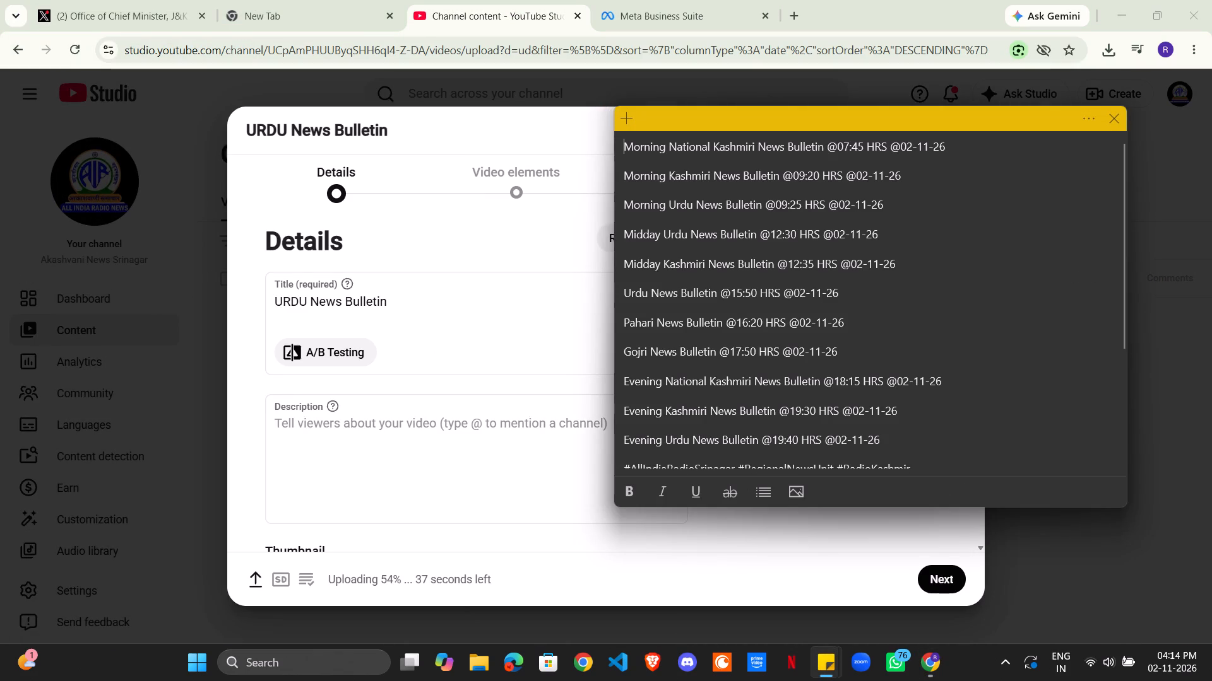
drag(856, 294, 555, 292)
key(ctrl+c)
ctrl+click(499, 320)
key(ctrl+a)
key(ctrl+v)
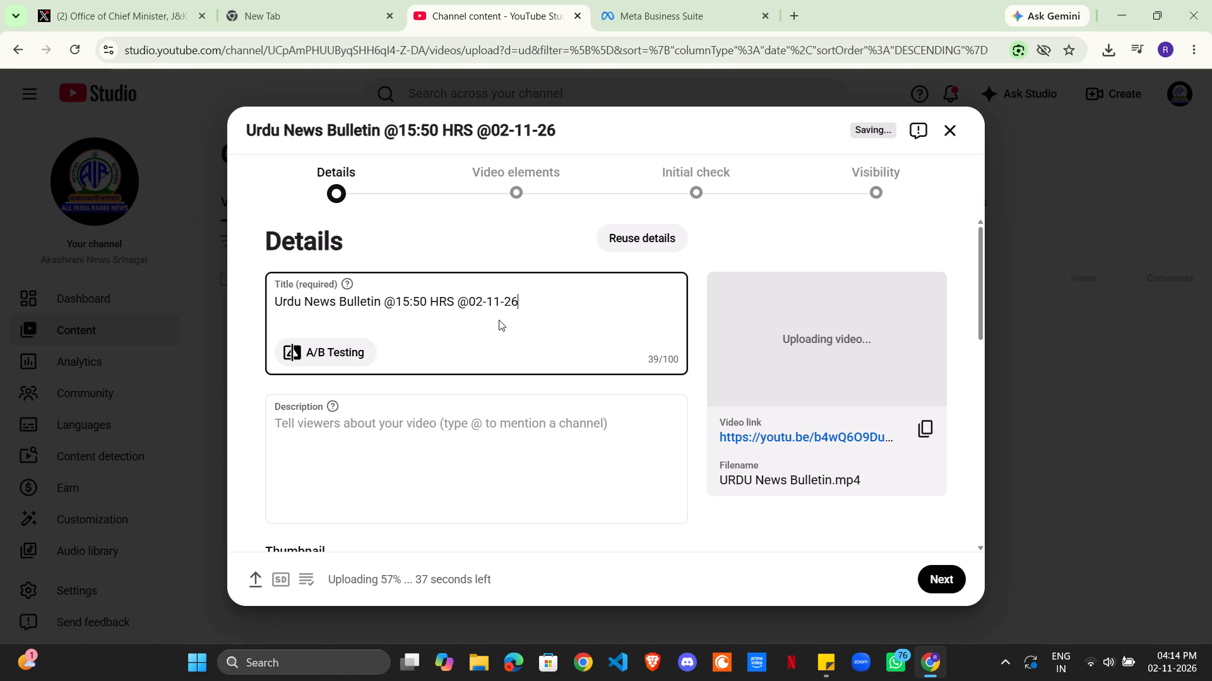
Copy the note's closing text, from #AllIndiaRadioSrinagar through the Instagram handle, into the YouTube video's description.
click(828, 675)
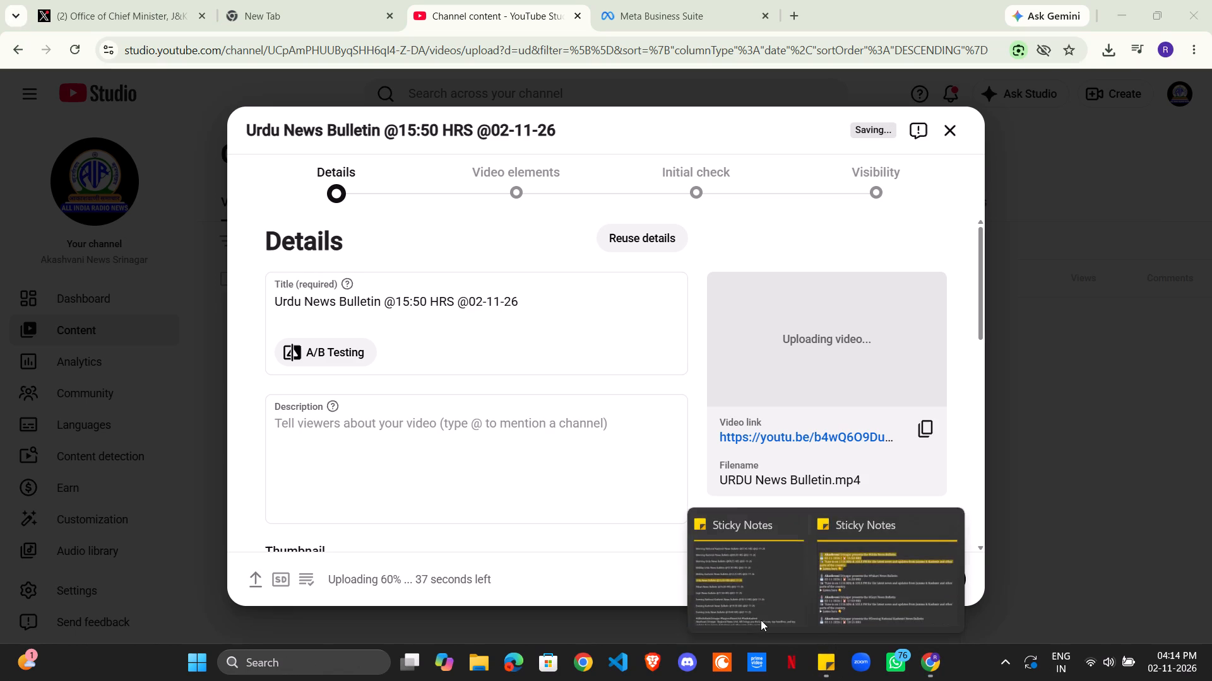
click(747, 598)
scroll(655, 305, down, 9)
drag(838, 460, 675, 340)
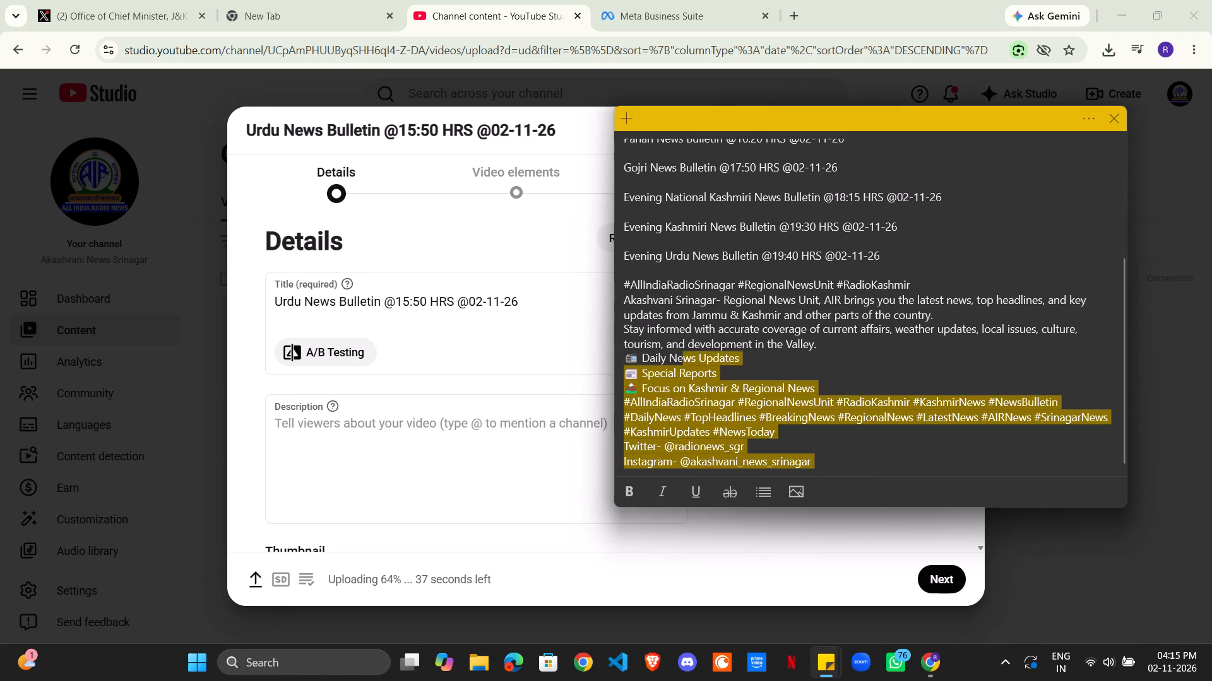
drag(675, 340, 622, 286)
key(ctrl+c)
ctrl+click(444, 441)
key(ctrl+v)
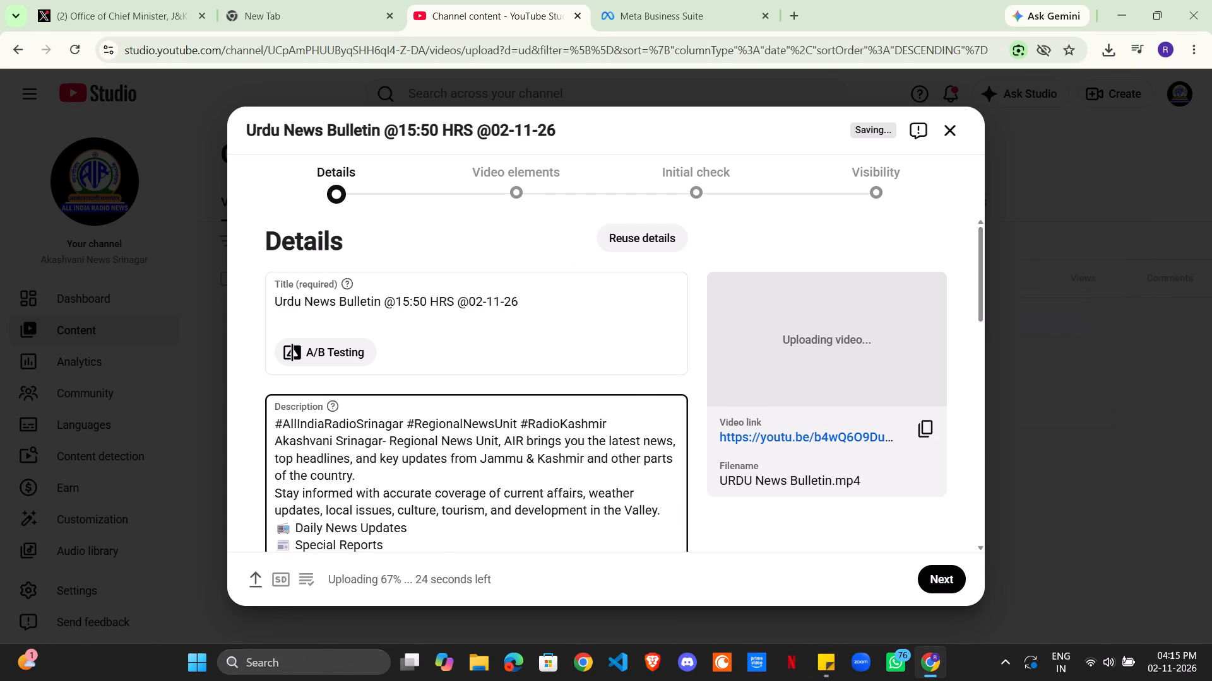
Upload a custom thumbnail image for the YouTube video.
scroll(437, 446, down, 6)
click(333, 330)
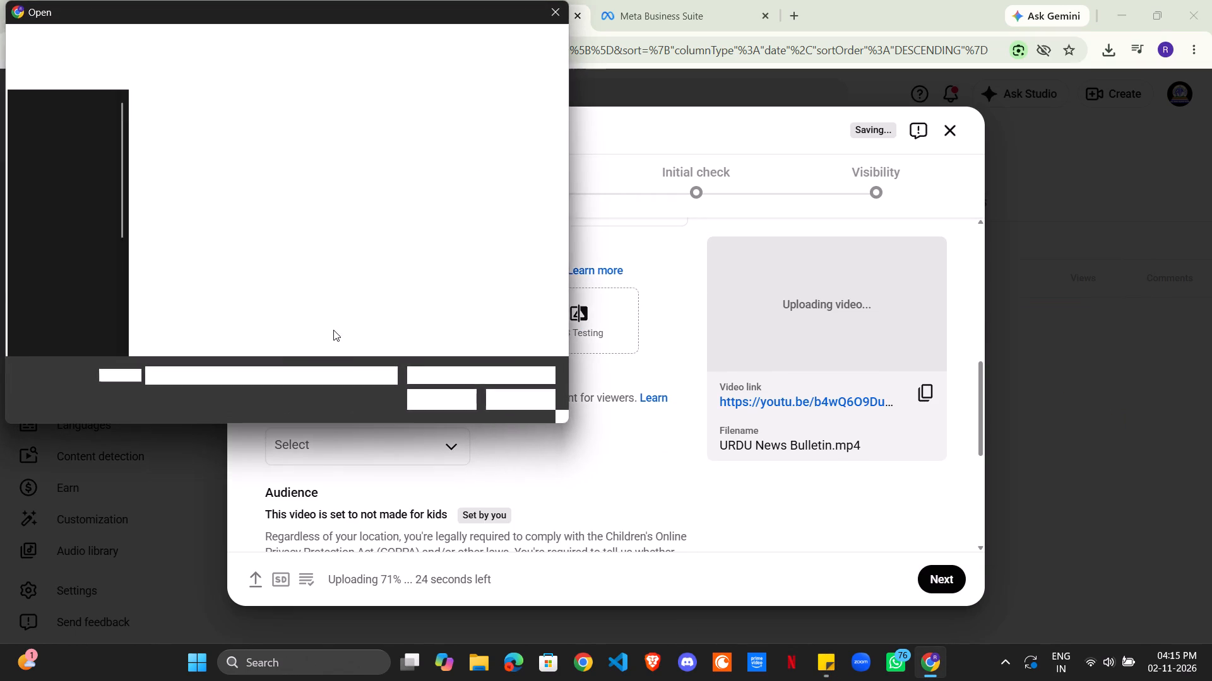
click(525, 244)
click(427, 407)
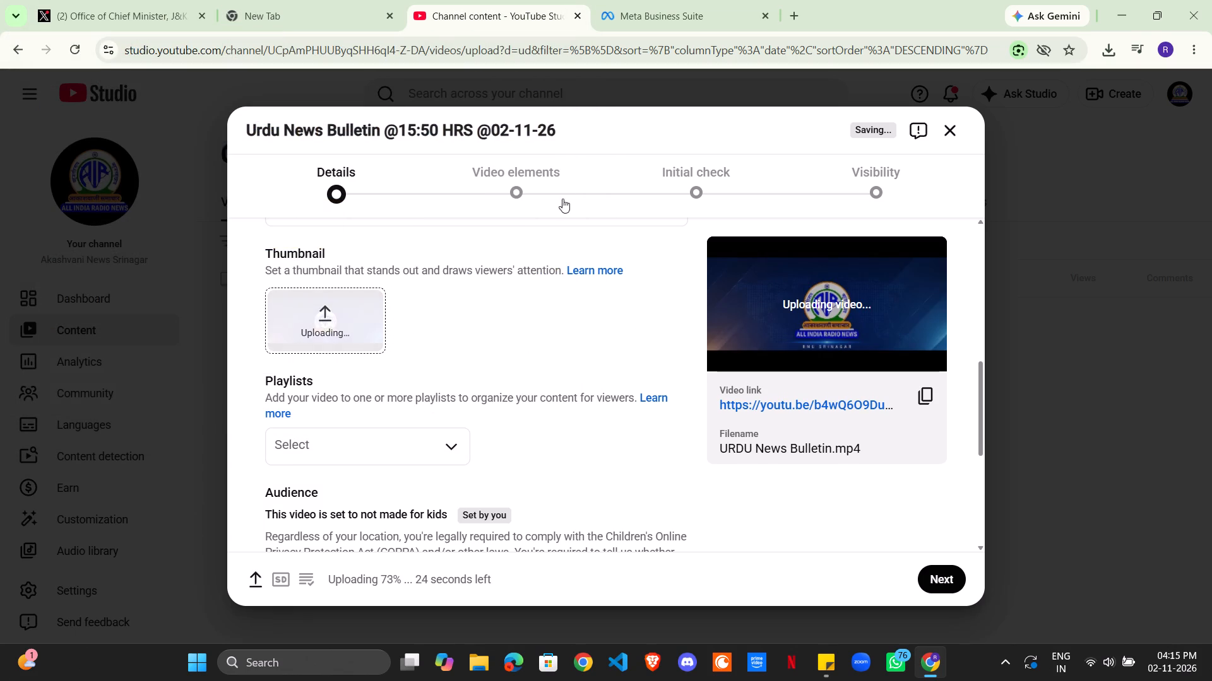
Check both upload progresses, proceed past the reel's Create and Edit stages in Meta Business Suite, and share it immediately.
click(639, 0)
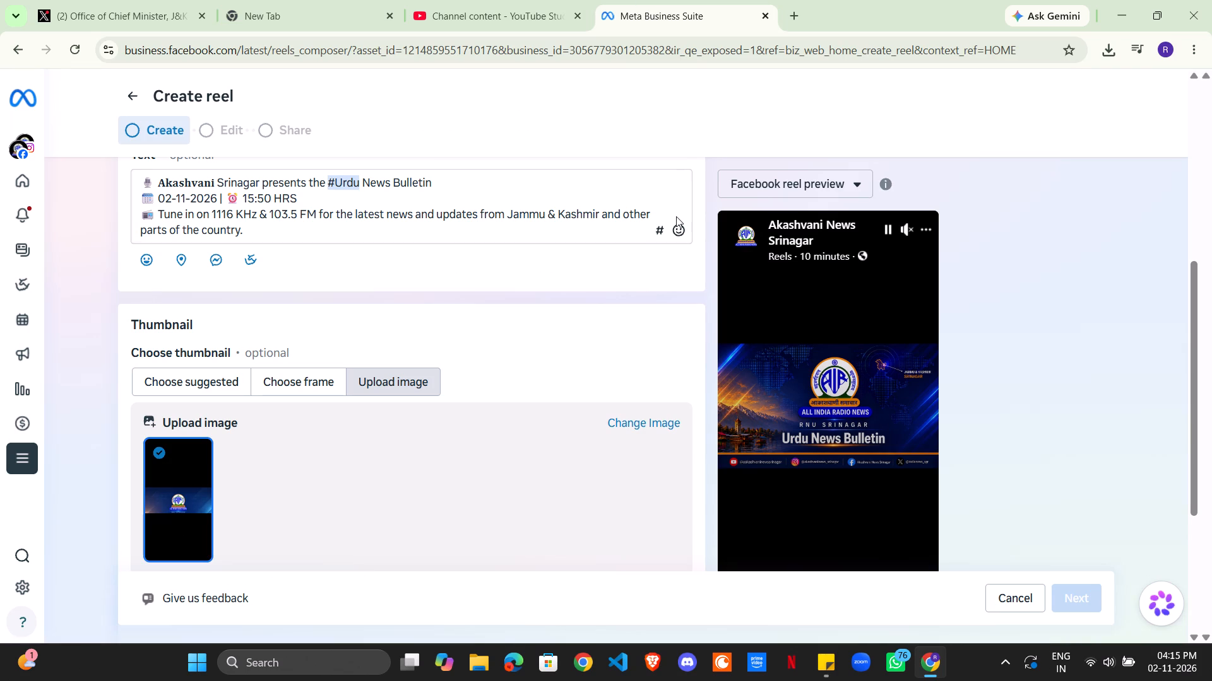
click(672, 0)
click(515, 0)
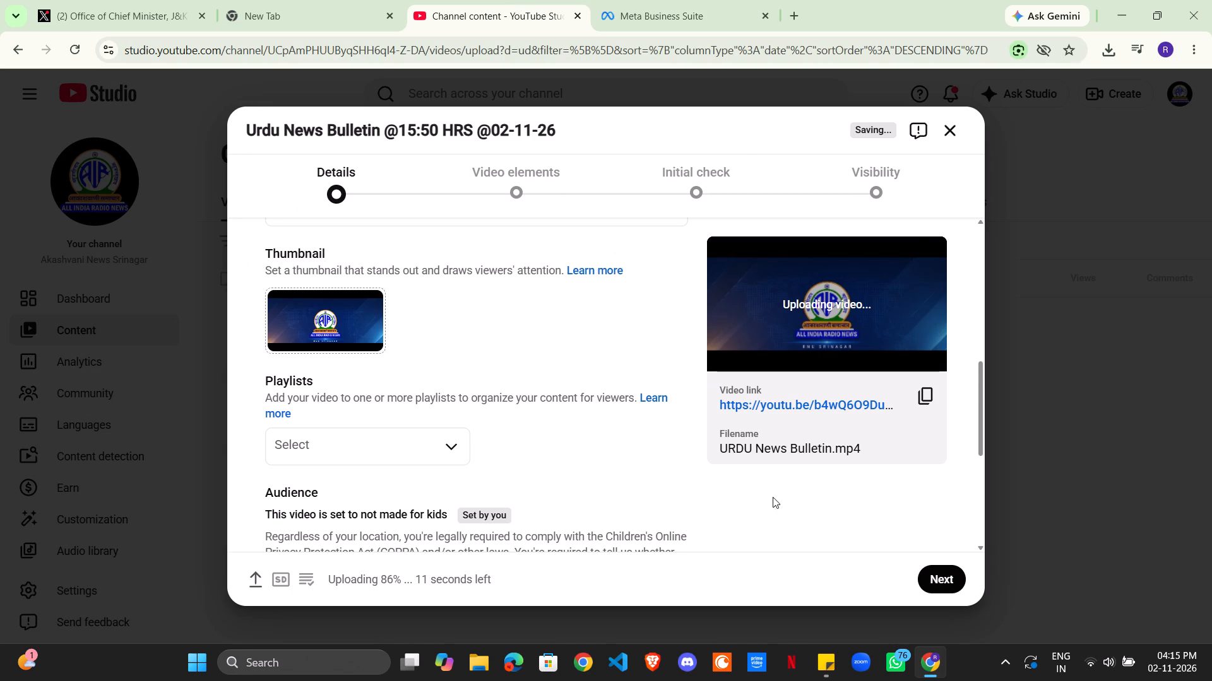
click(650, 0)
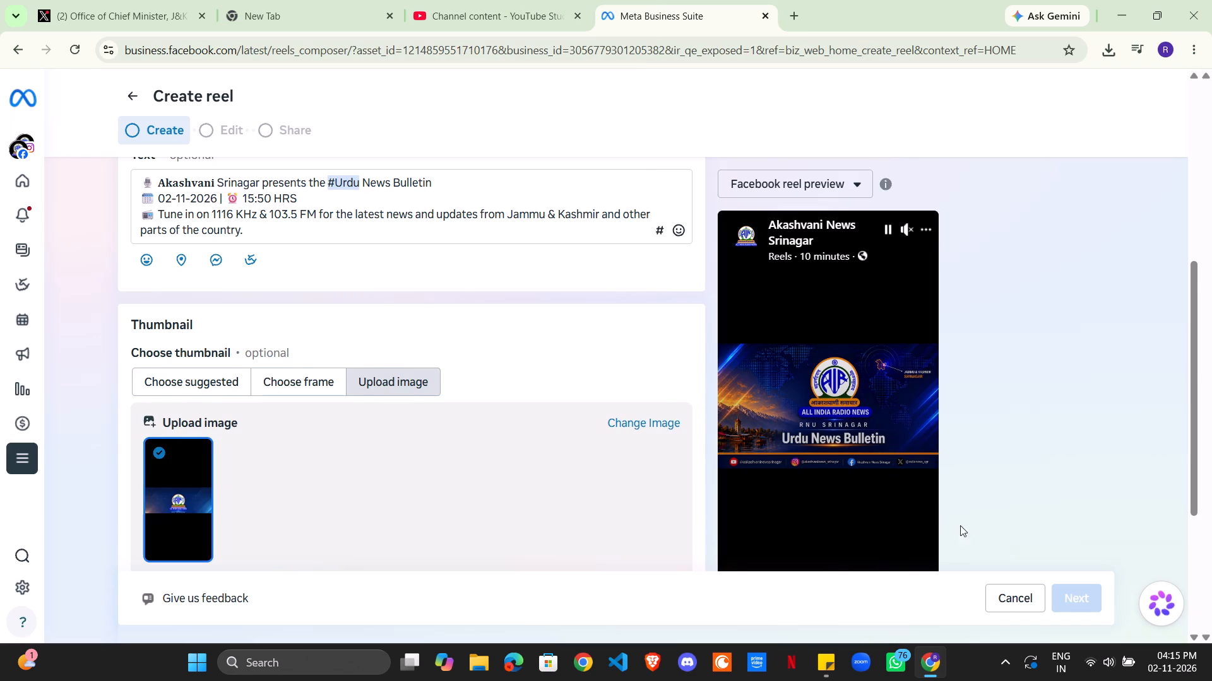
scroll(965, 530, down, 3)
scroll(740, 460, up, 8)
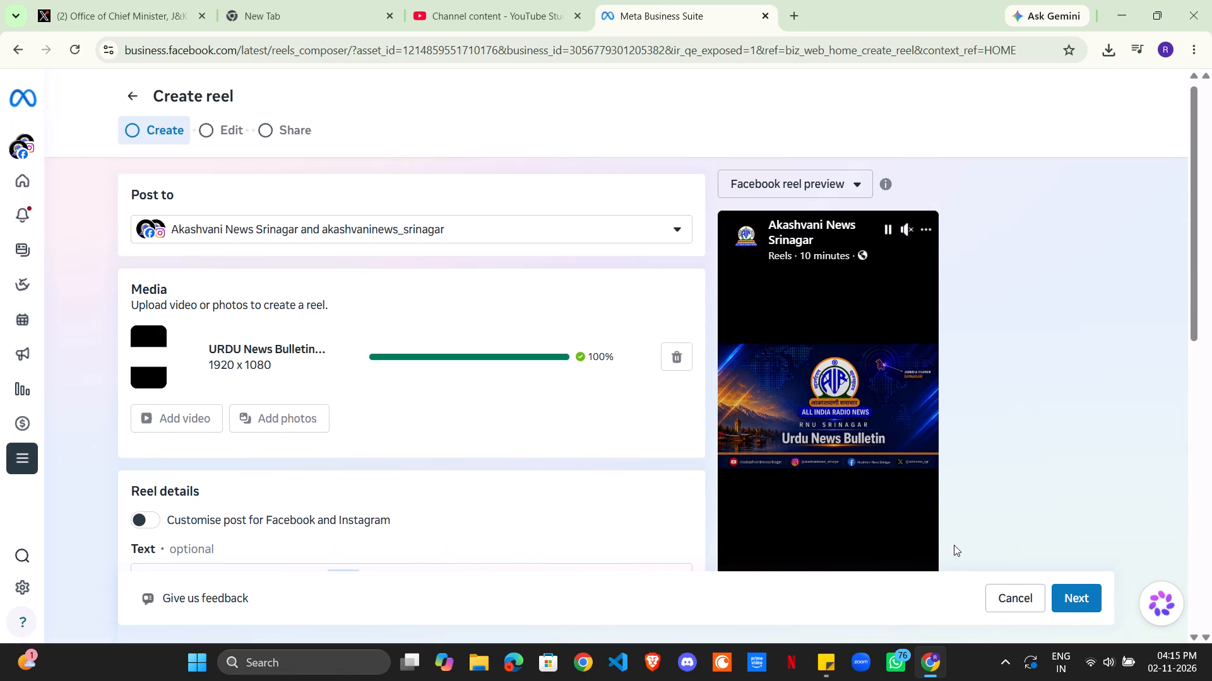
click(1066, 590)
click(1075, 598)
click(1068, 606)
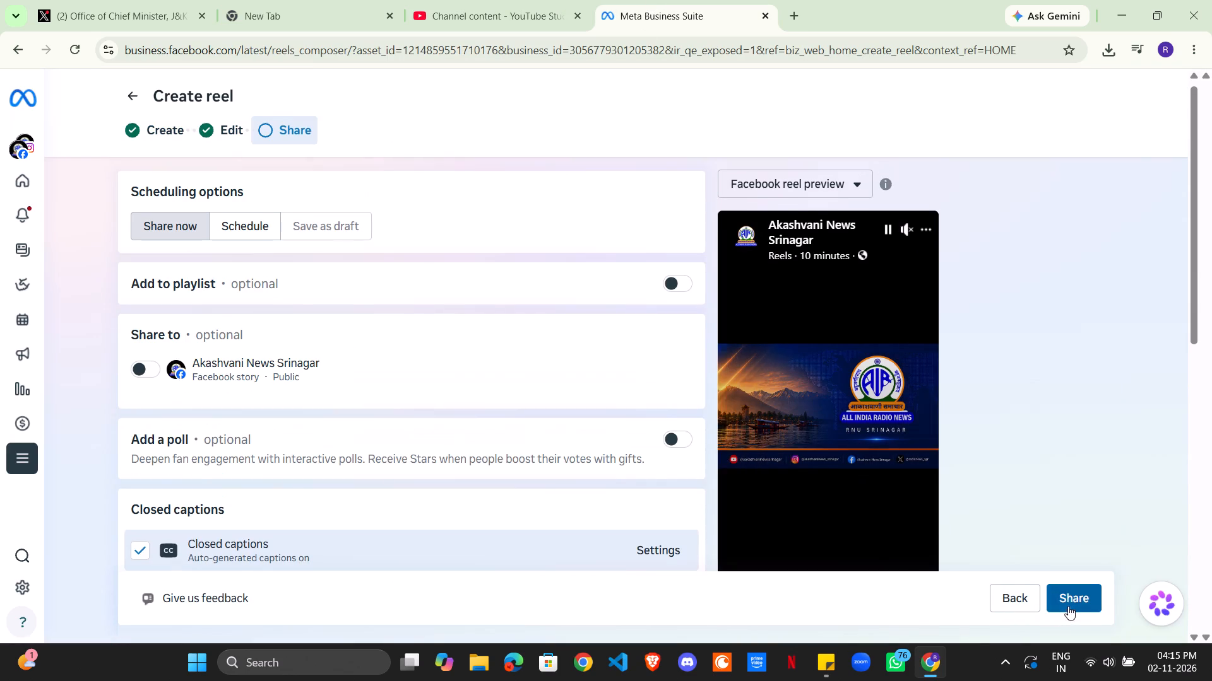
Return to the YouTube upload, set the bulletin video's visibility to Public, and publish it without waiting for the content checks.
click(469, 0)
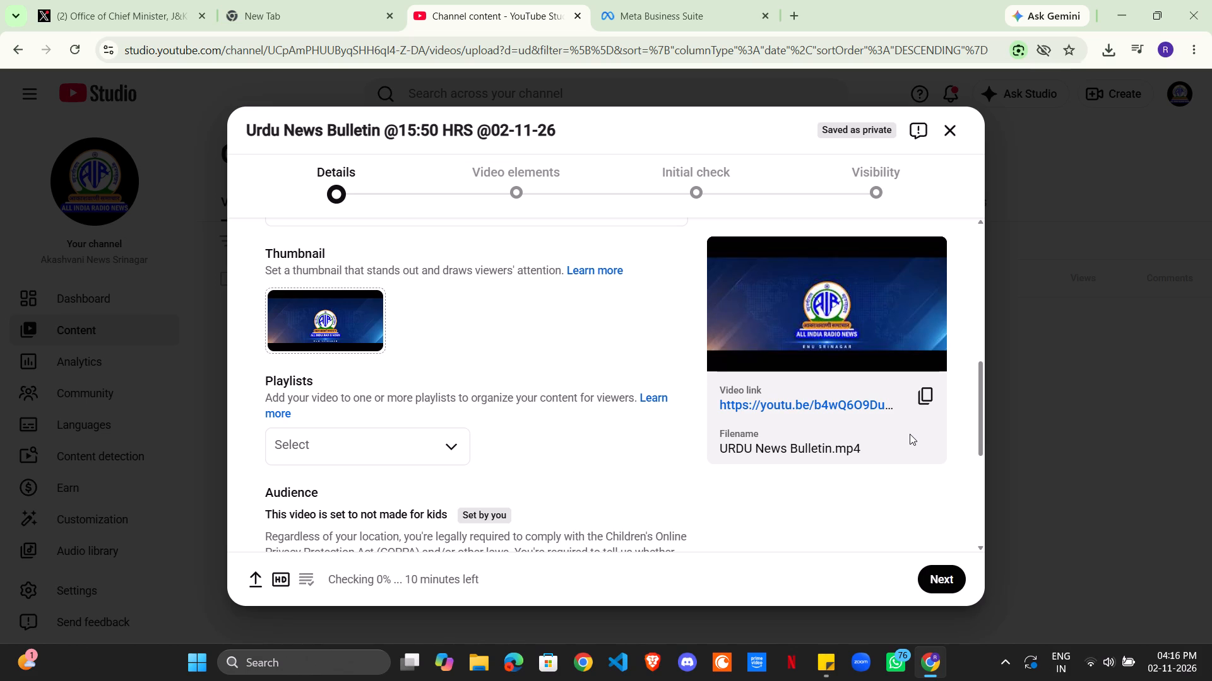
click(937, 583)
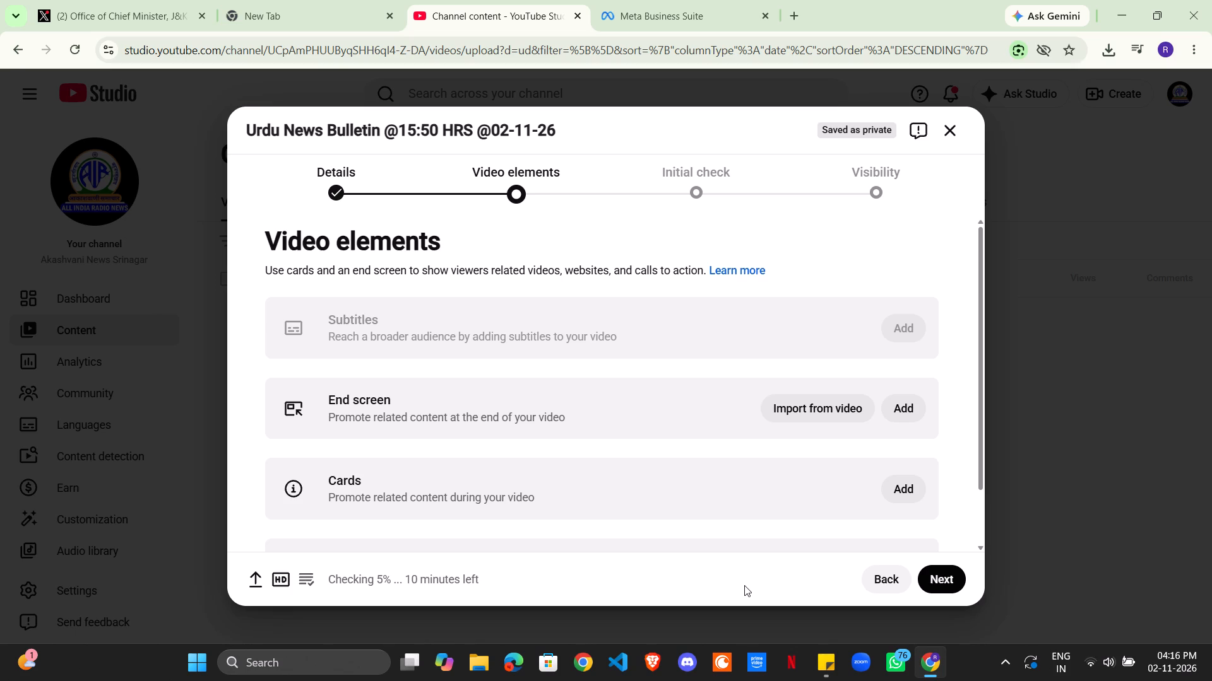
triple_click(954, 585)
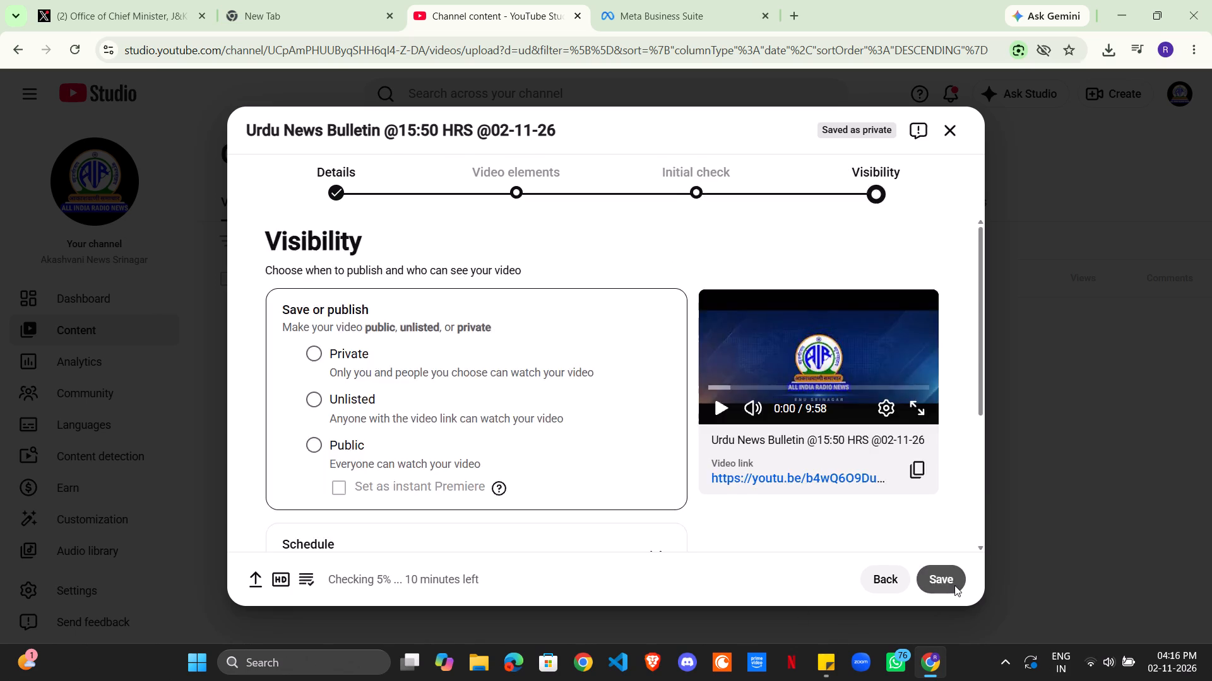
click(344, 441)
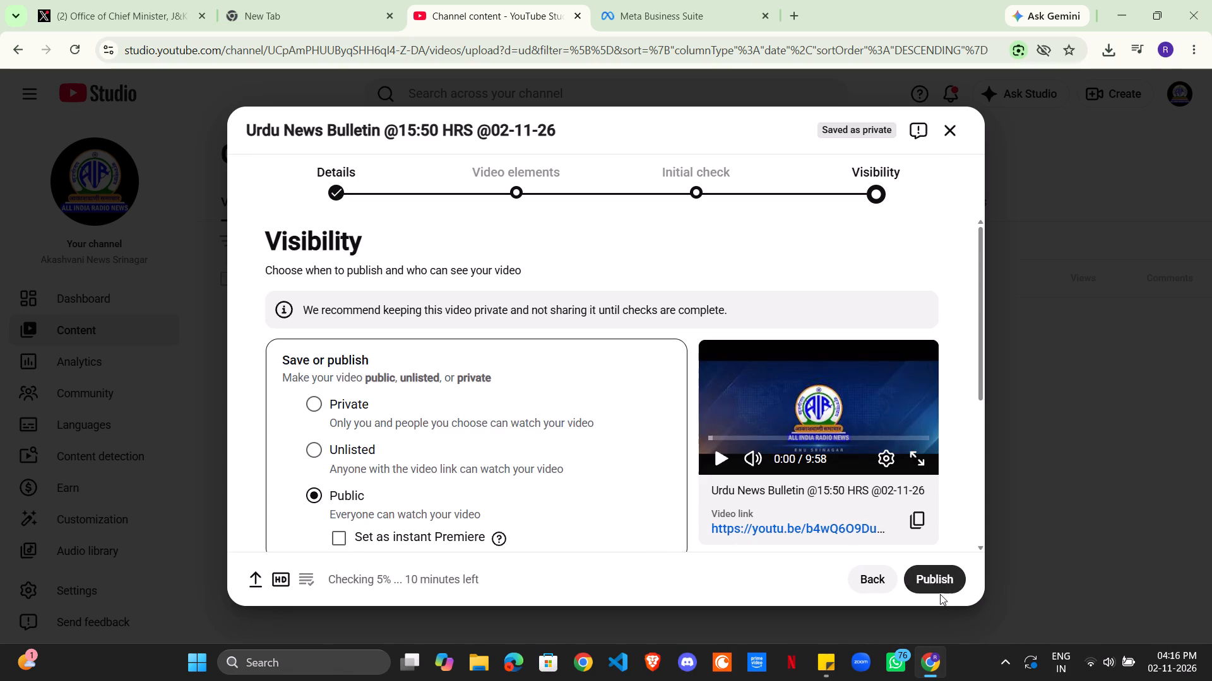
click(934, 579)
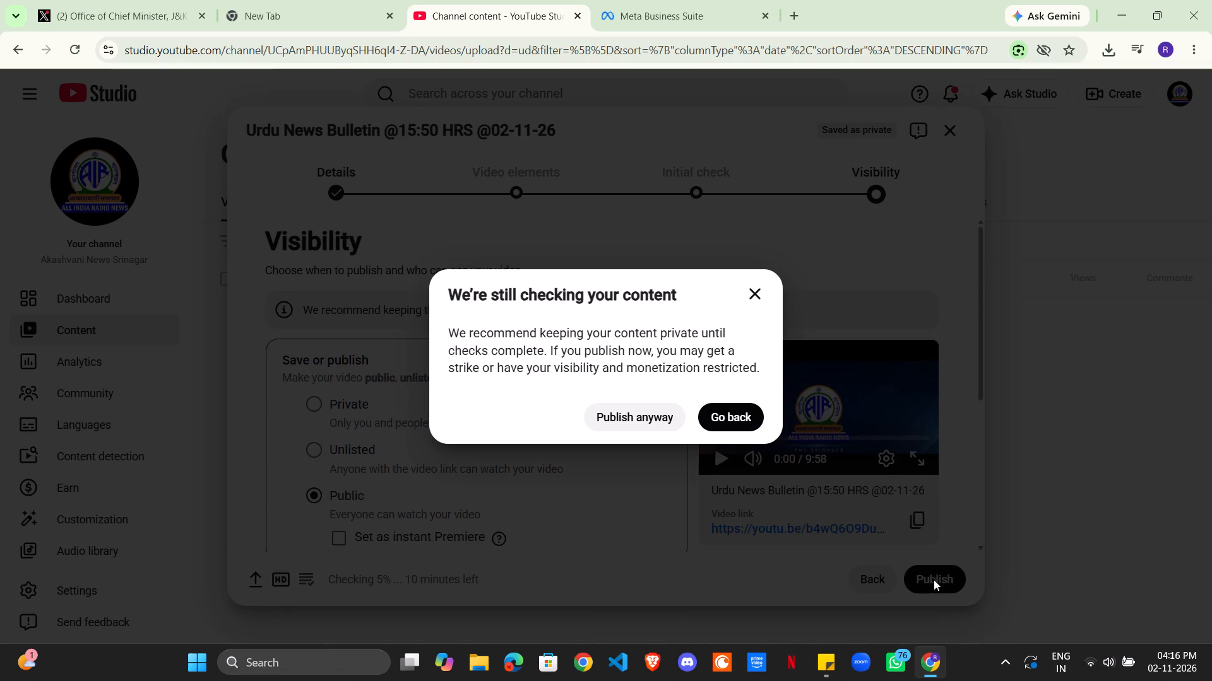
click(632, 405)
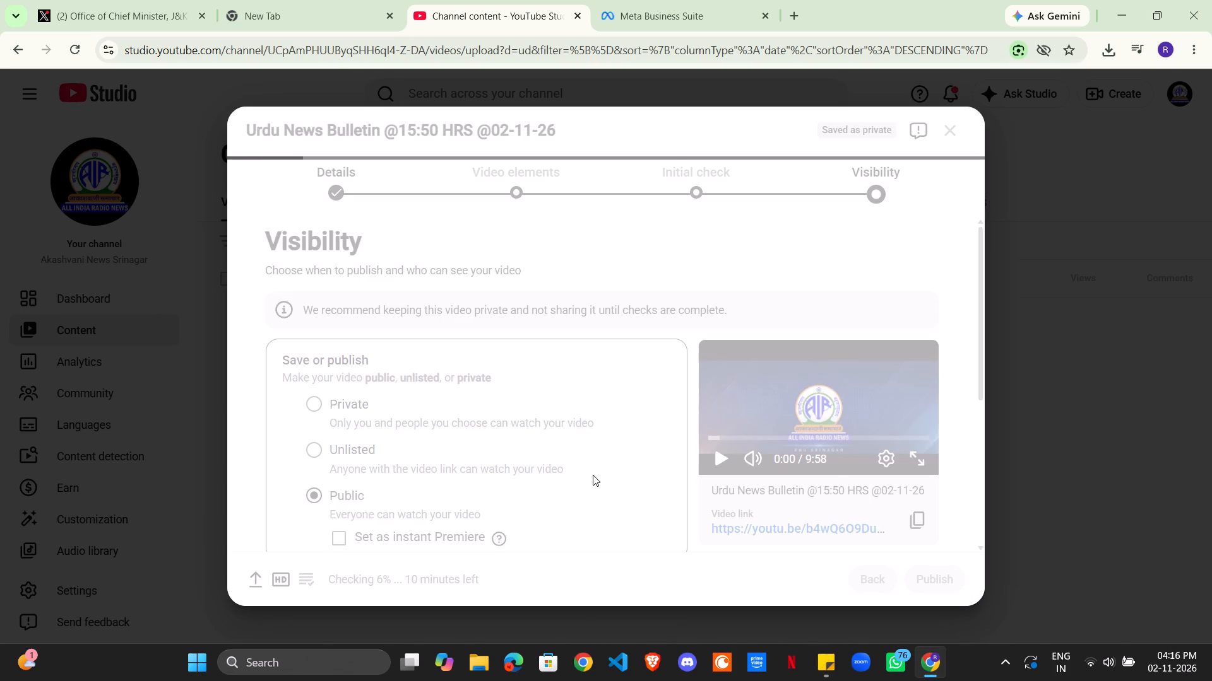
Open an X post for sharing the published YouTube video.
click(463, 334)
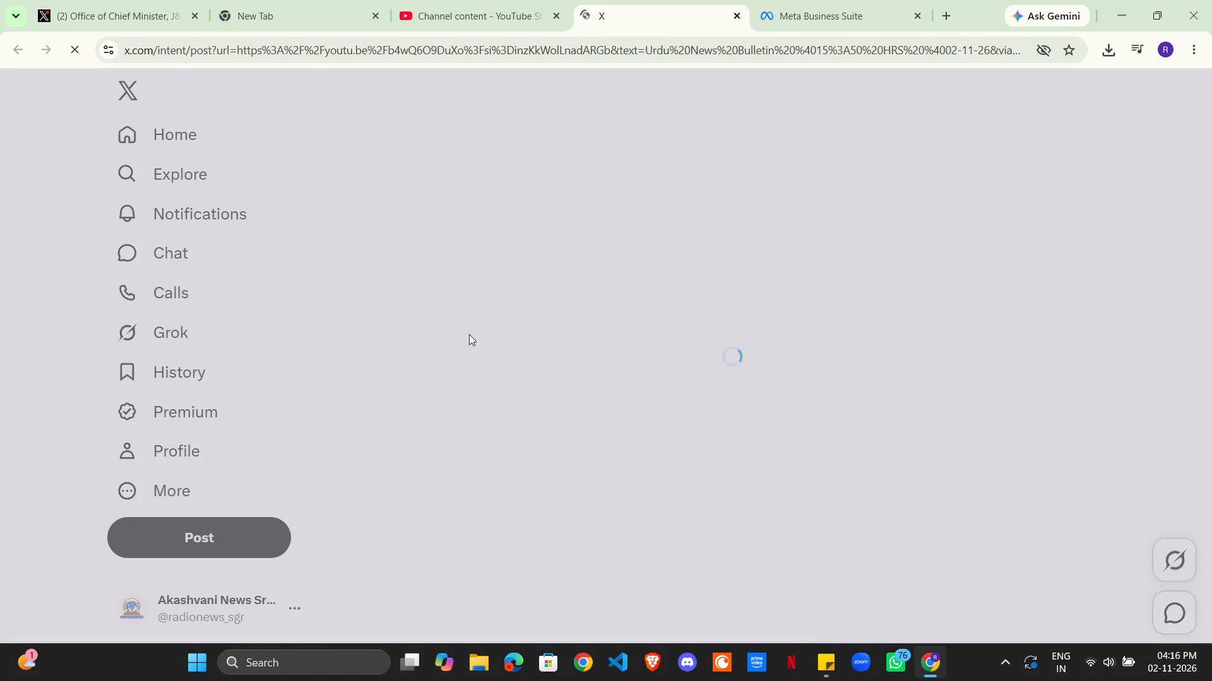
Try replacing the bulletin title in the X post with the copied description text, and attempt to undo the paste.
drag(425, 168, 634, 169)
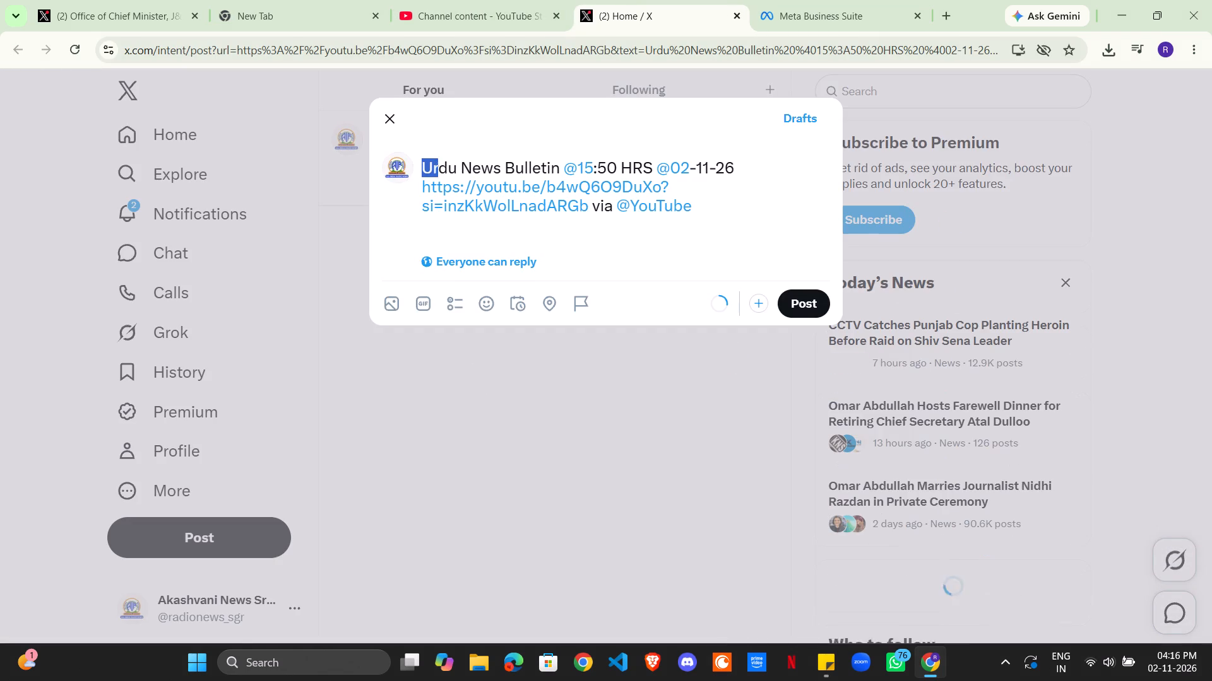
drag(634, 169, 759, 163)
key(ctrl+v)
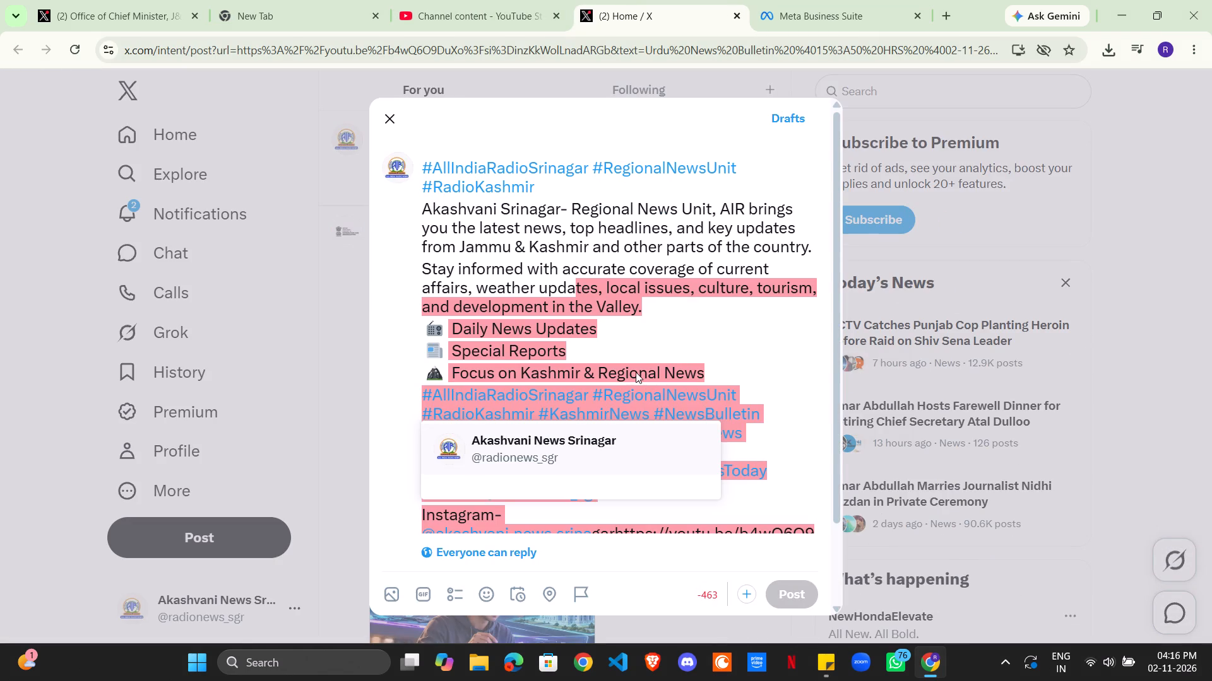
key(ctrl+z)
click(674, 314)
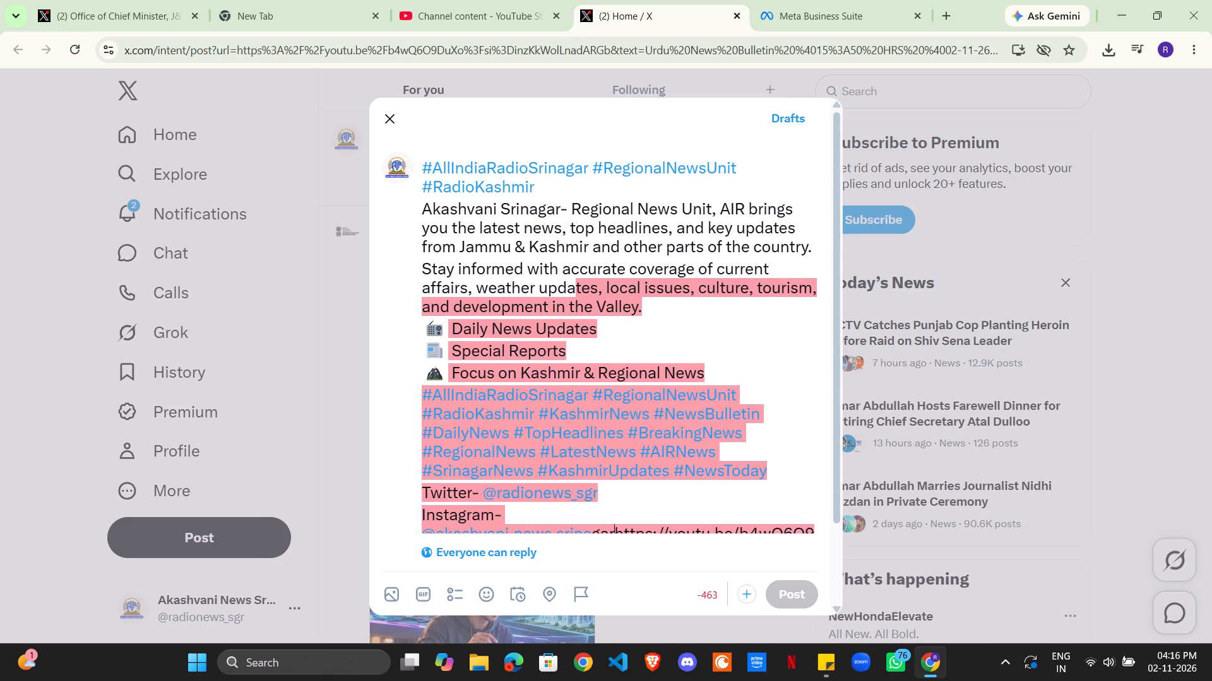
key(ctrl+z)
Replace the description text in the X post with the 15:50 HRS #Urdu News Bulletin announcement from the announcements sticky note, keeping the video link.
scroll(674, 314, down, 8)
drag(617, 437, 490, 221)
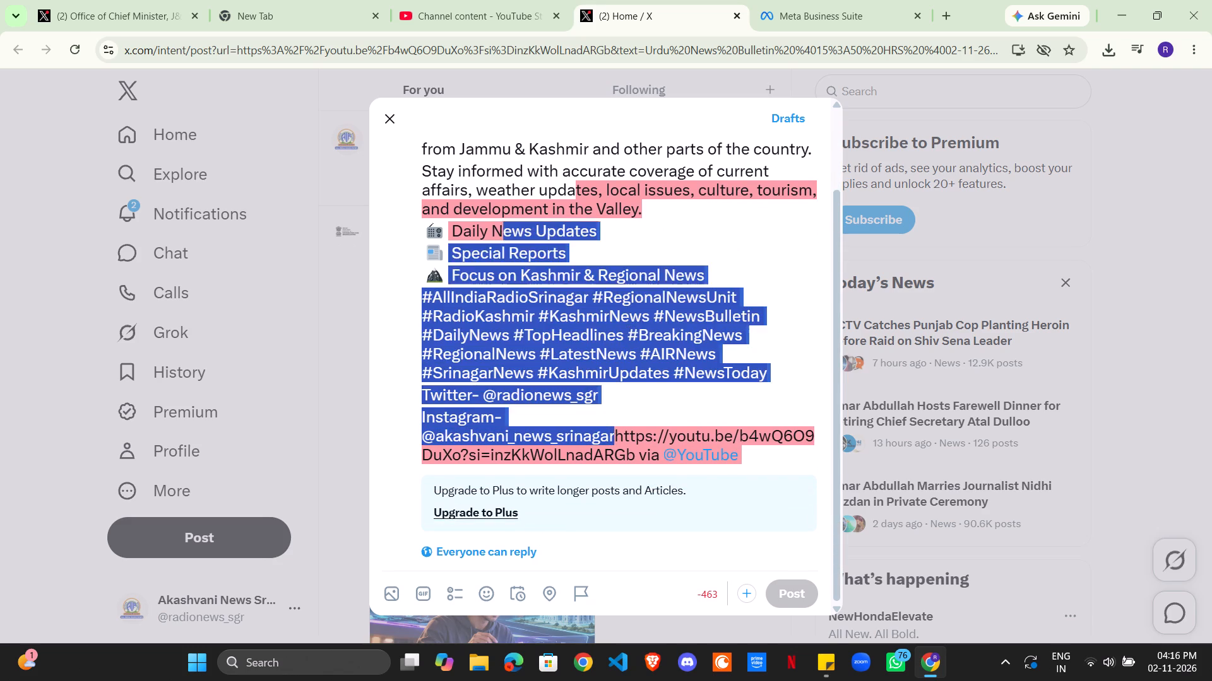
drag(490, 221, 321, 88)
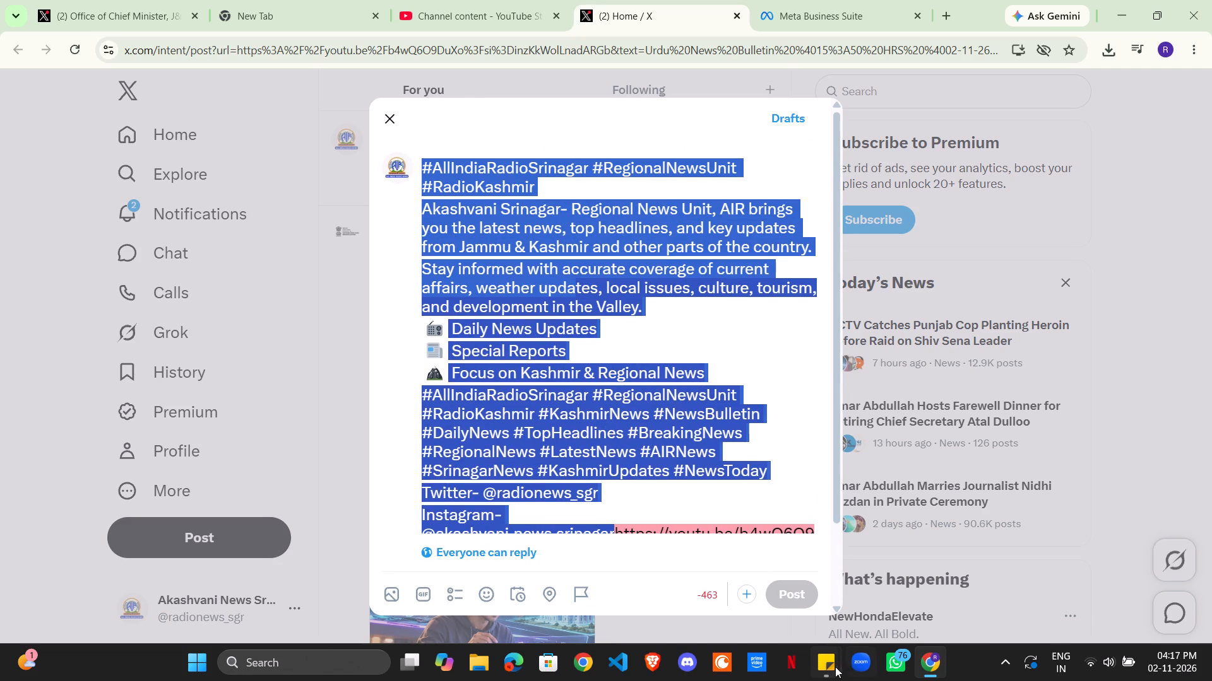
click(835, 666)
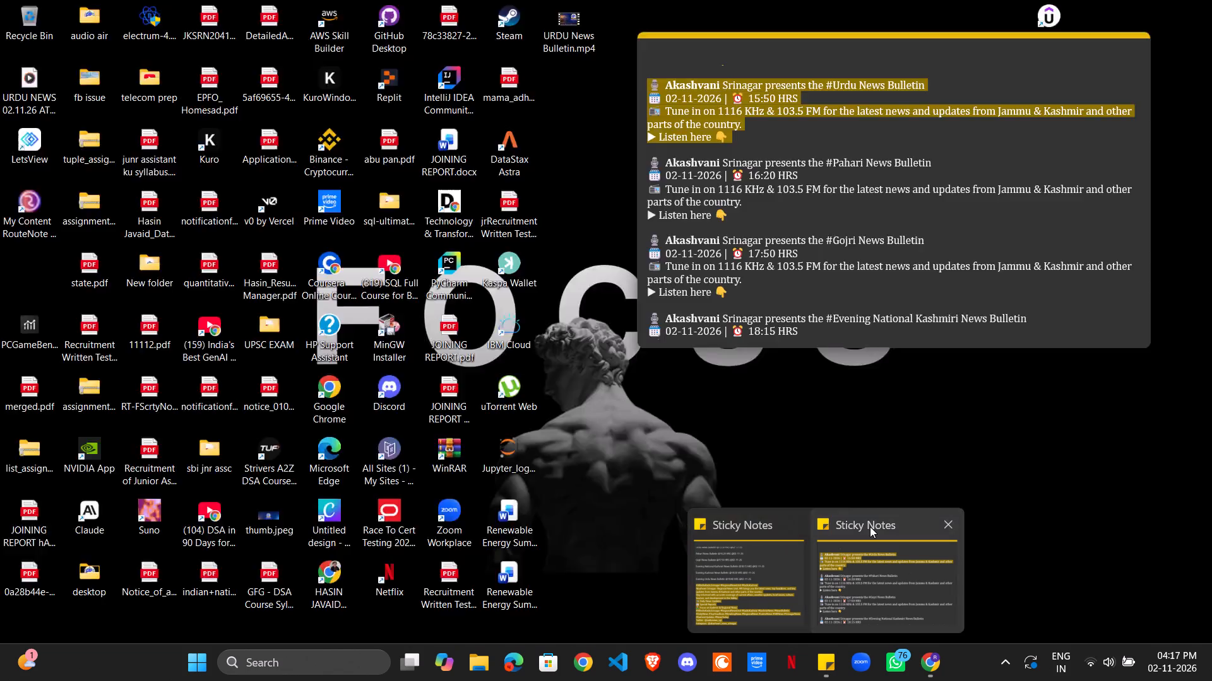
click(870, 527)
key(ctrl+c)
click(509, 113)
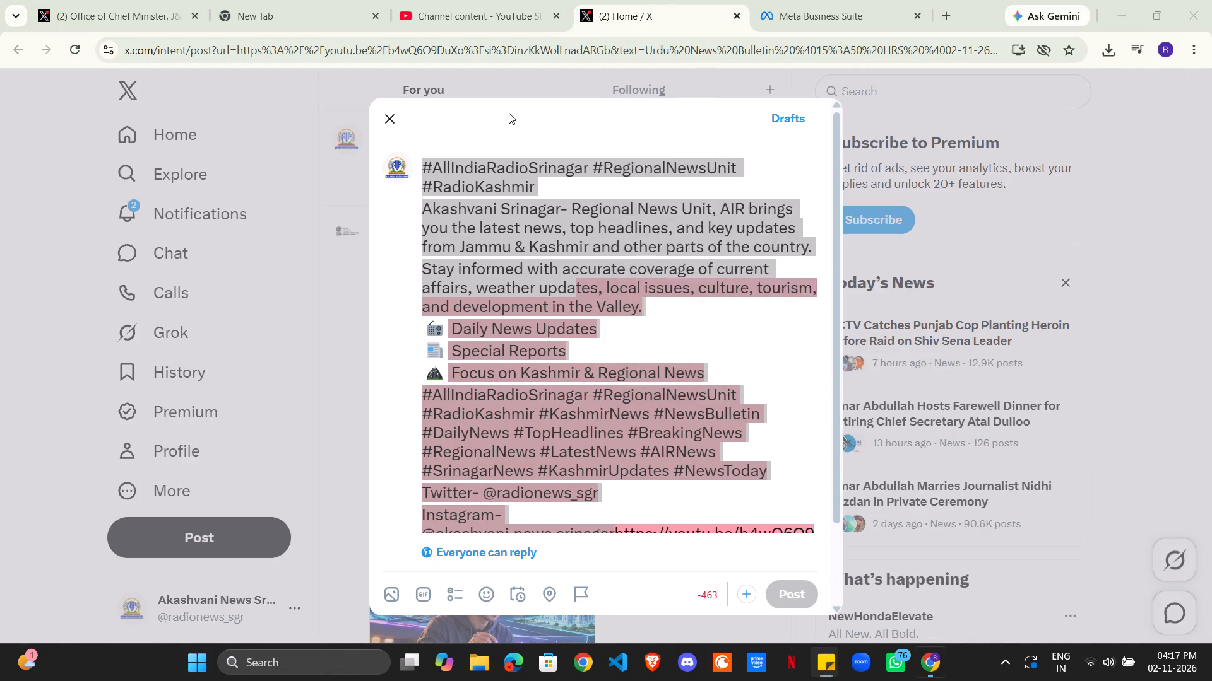
key(ctrl+v)
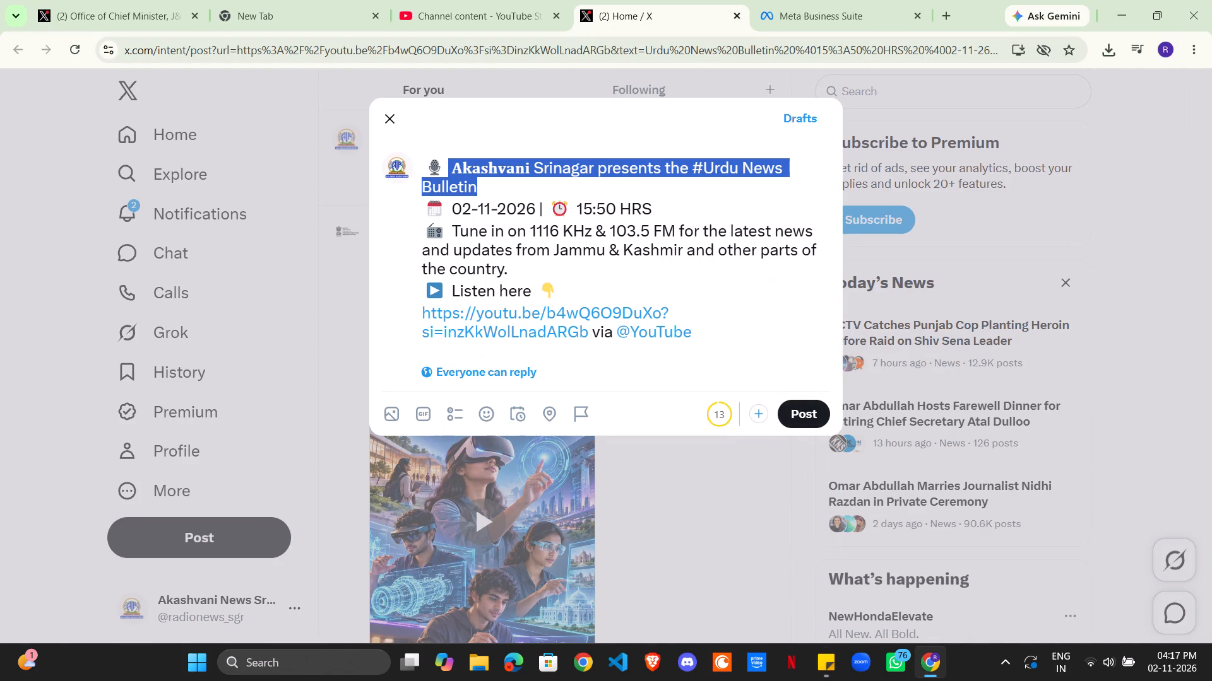
click(629, 296)
drag(587, 335, 730, 340)
key(BackSpace)
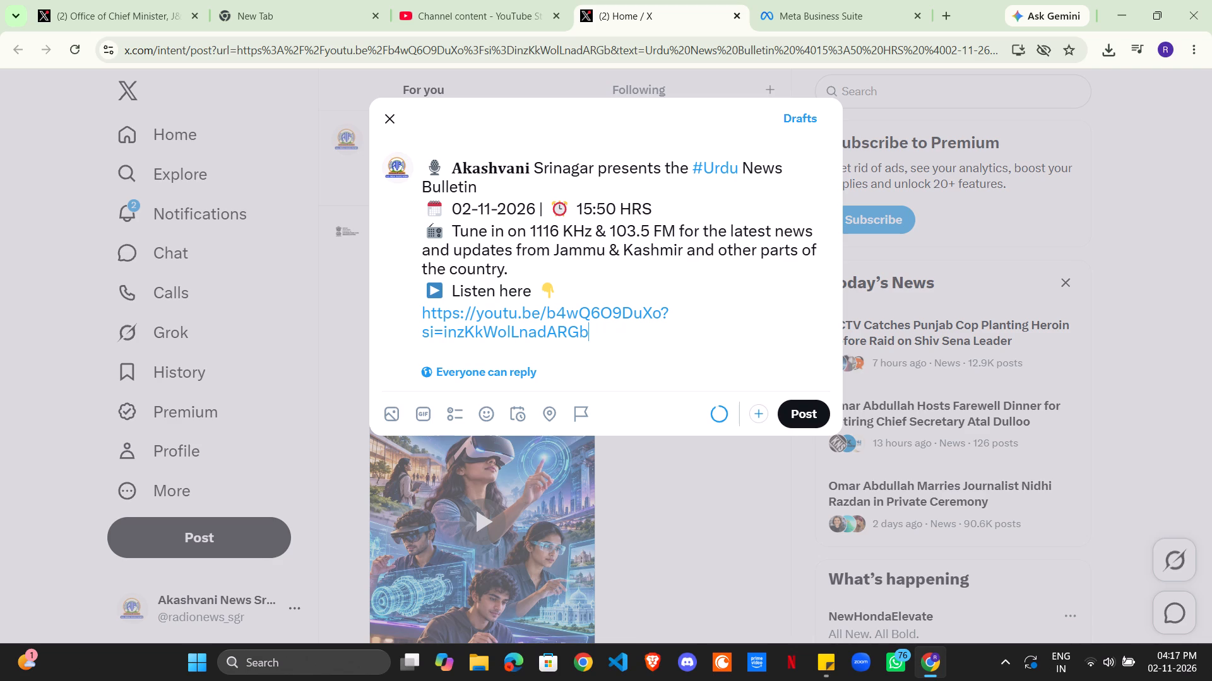
click(691, 273)
click(602, 269)
click(807, 414)
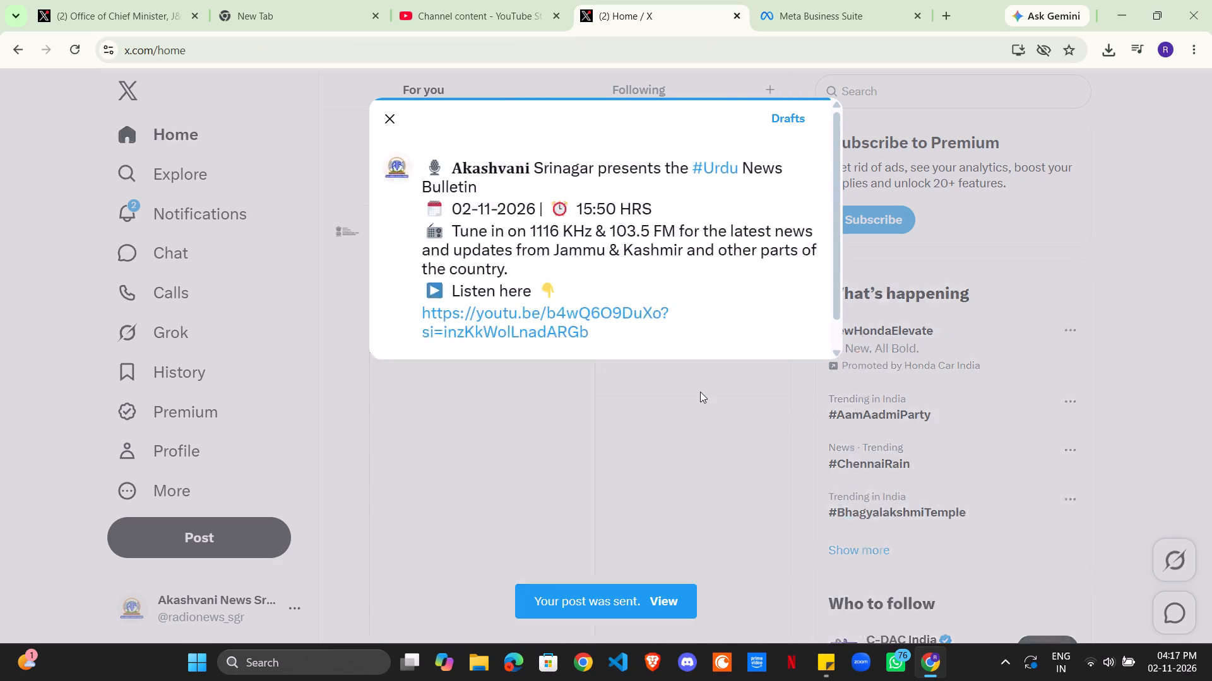
Return to YouTube Studio and close the video's publish confirmation.
click(473, 0)
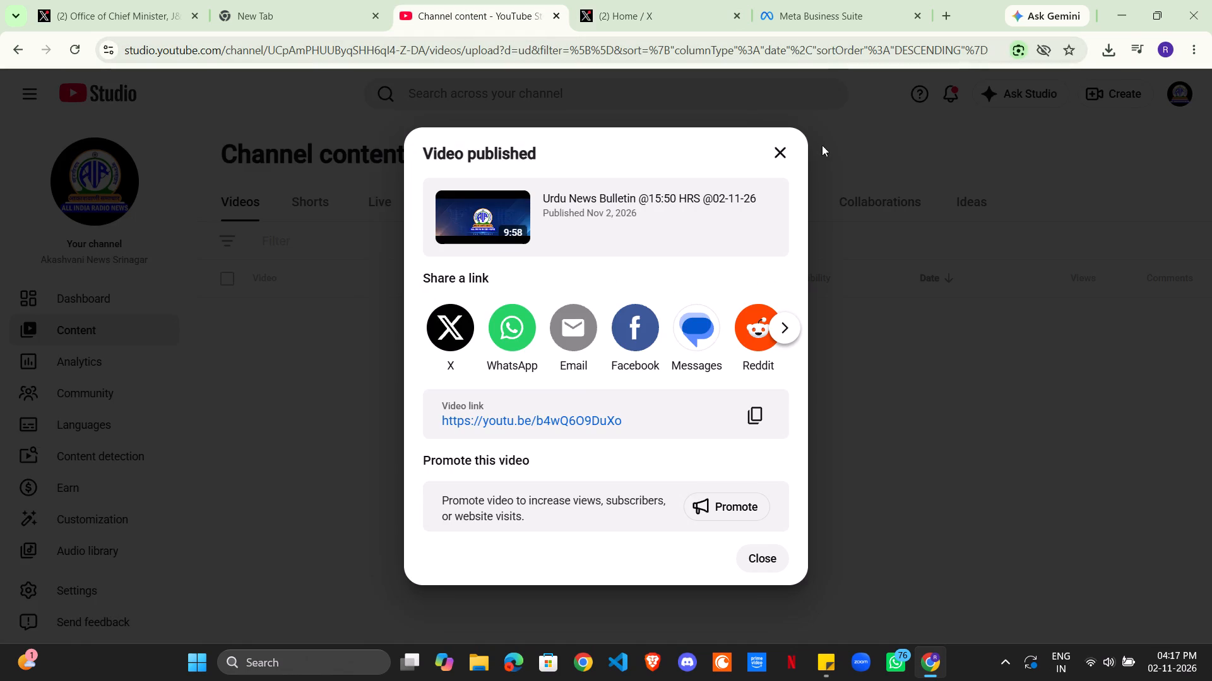
click(793, 146)
Check the published bulletin on YouTube and X, and decline the extra reel suggestion in Meta Business Suite with Maybe later.
click(809, 0)
click(785, 310)
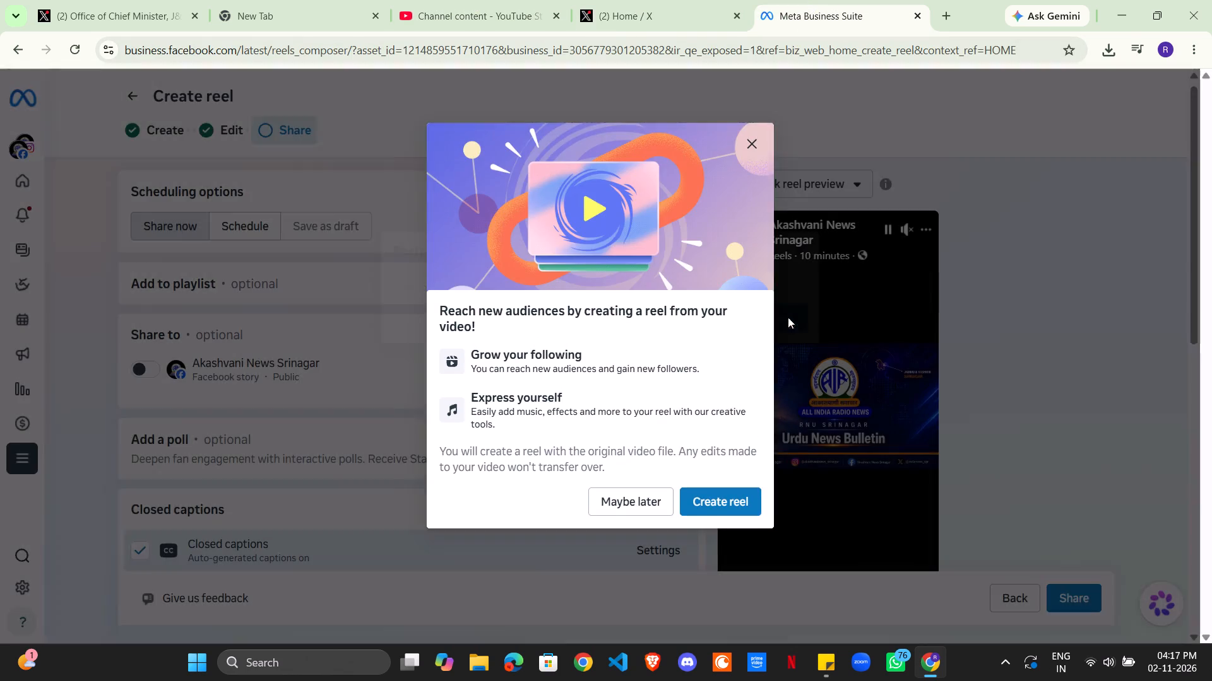
click(457, 3)
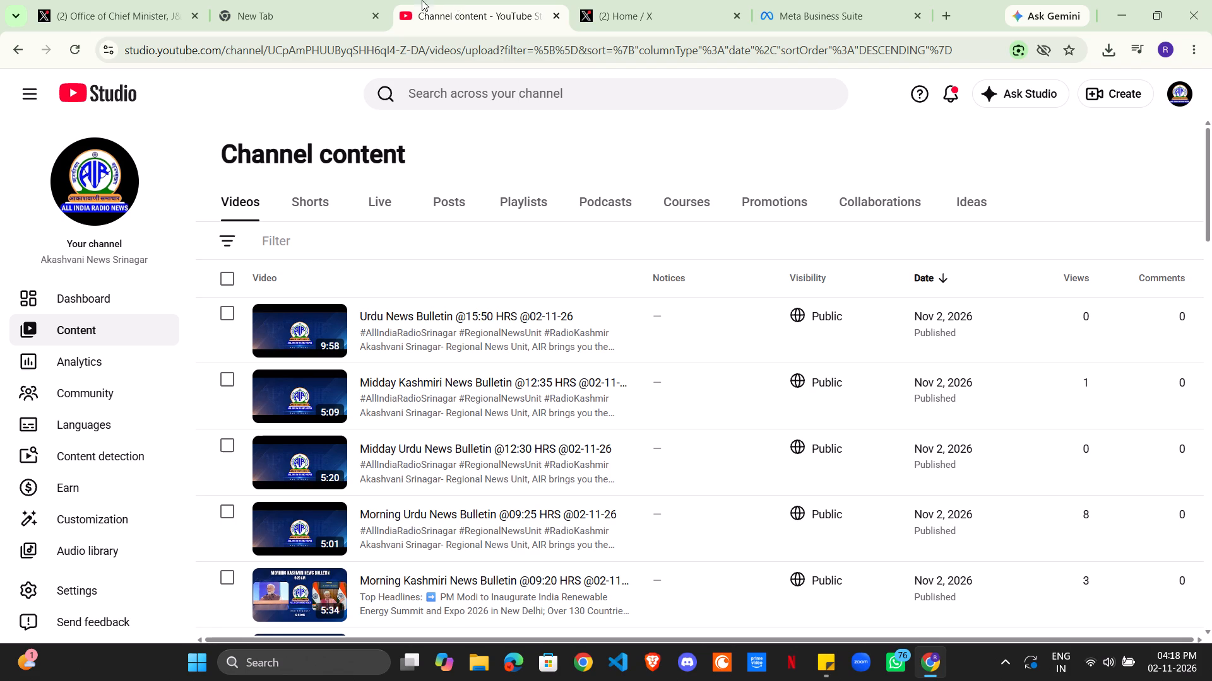
click(562, 0)
click(633, 0)
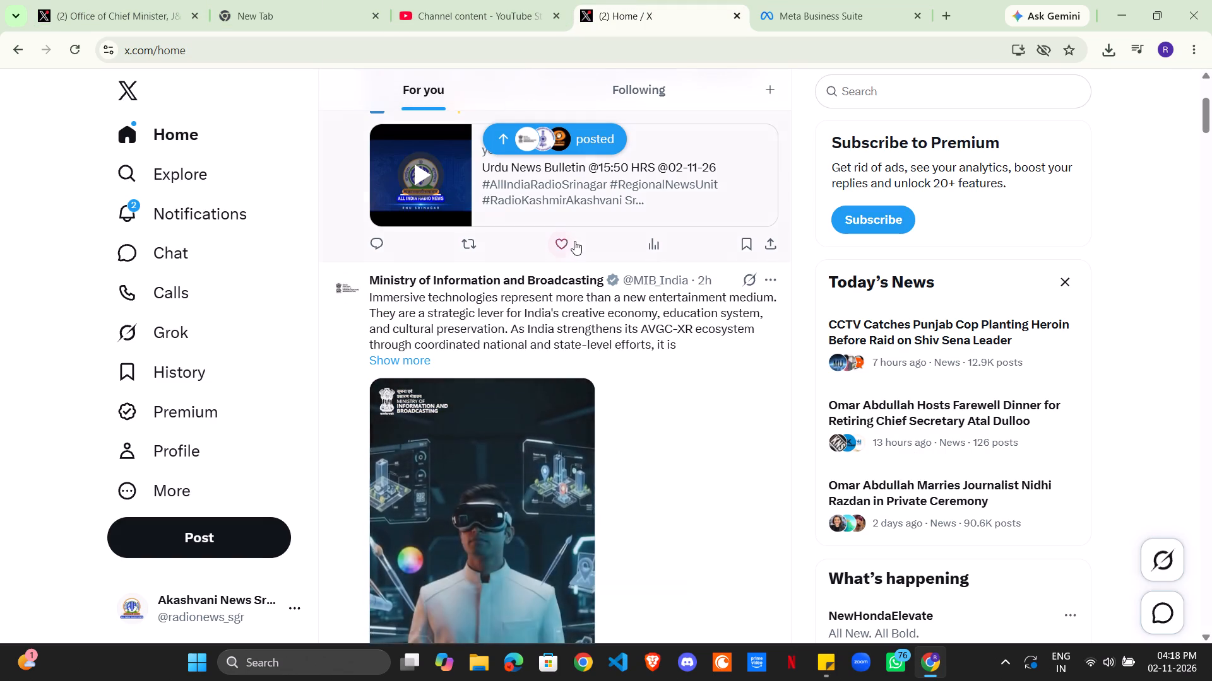
scroll(583, 243, up, 9)
click(852, 13)
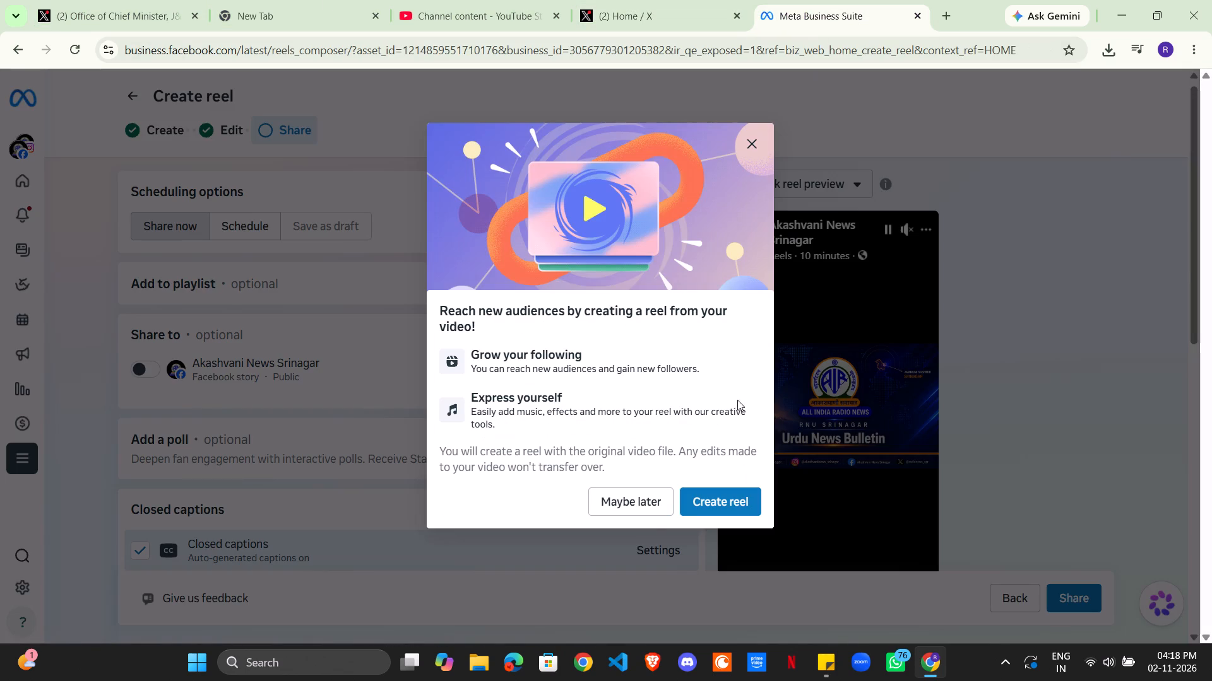
click(656, 513)
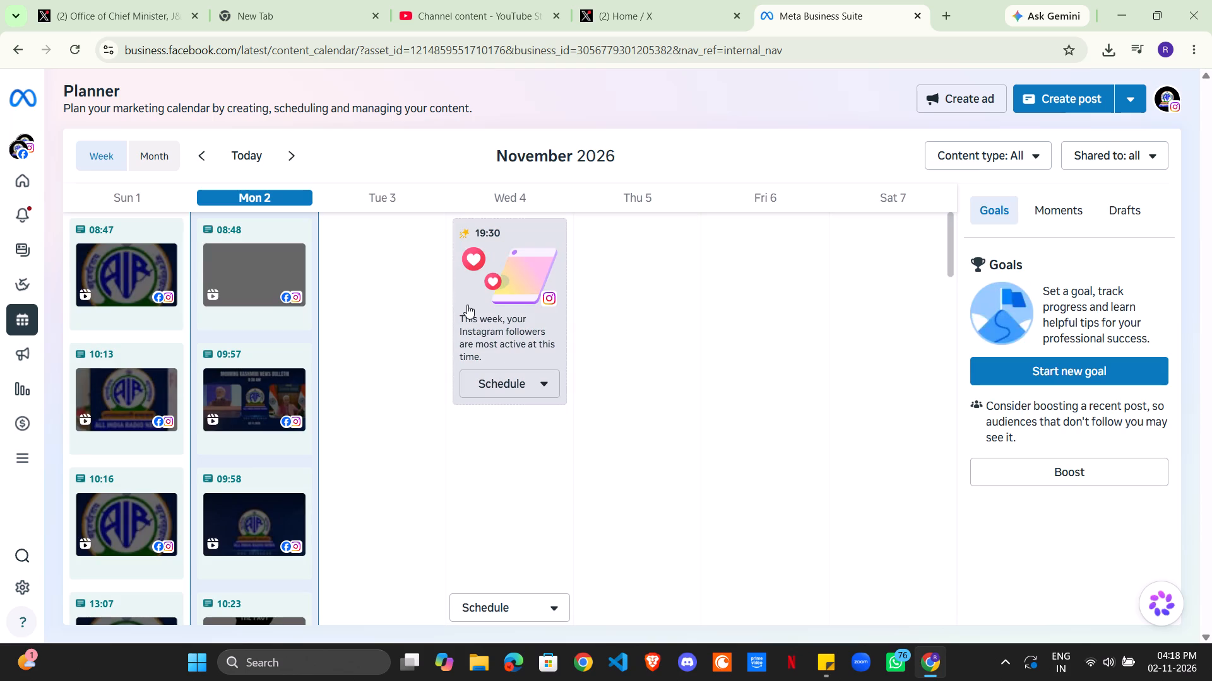
click(497, 0)
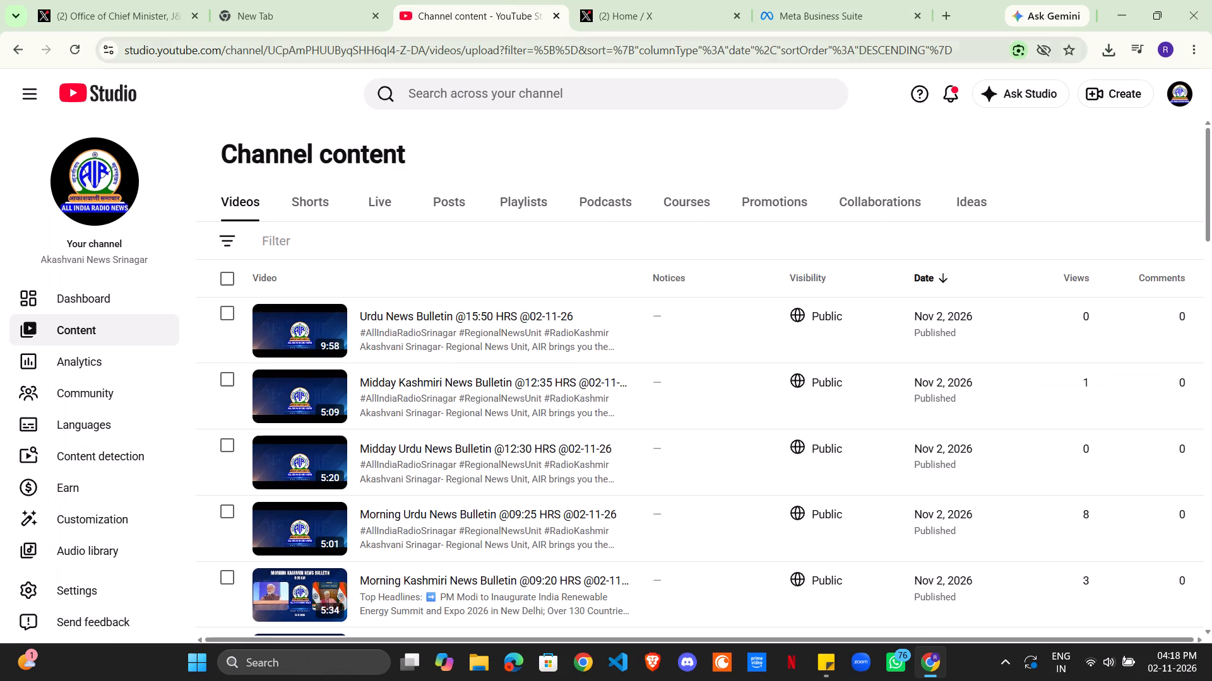
click(641, 0)
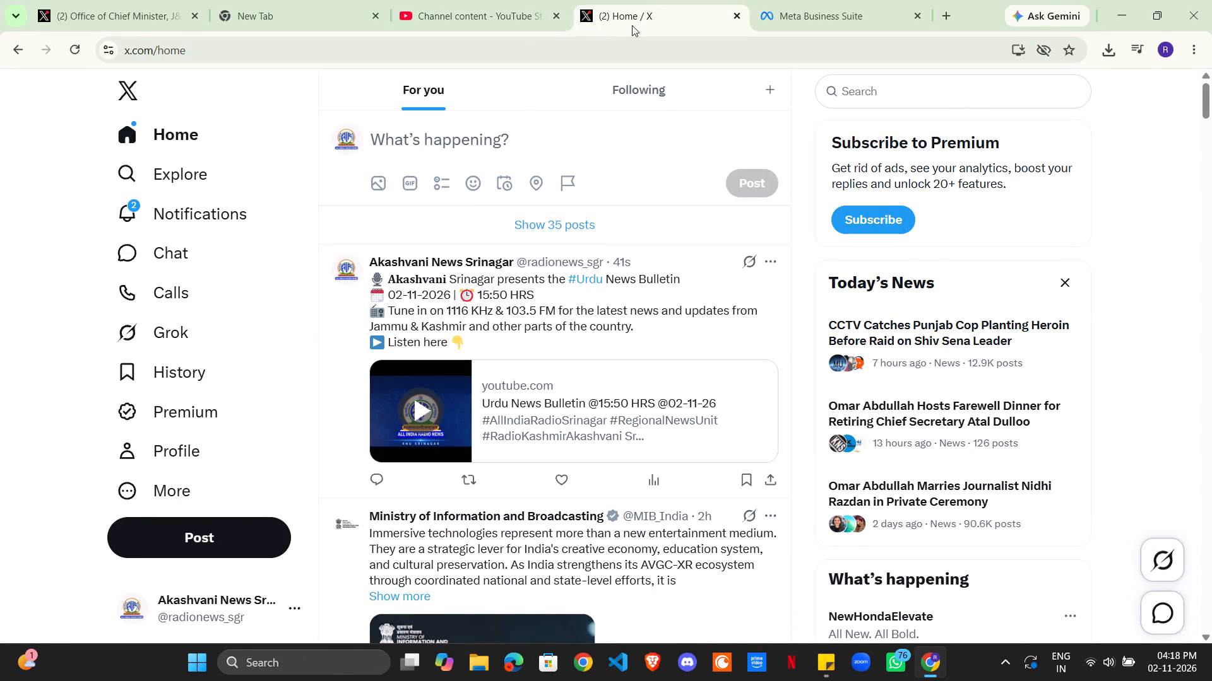
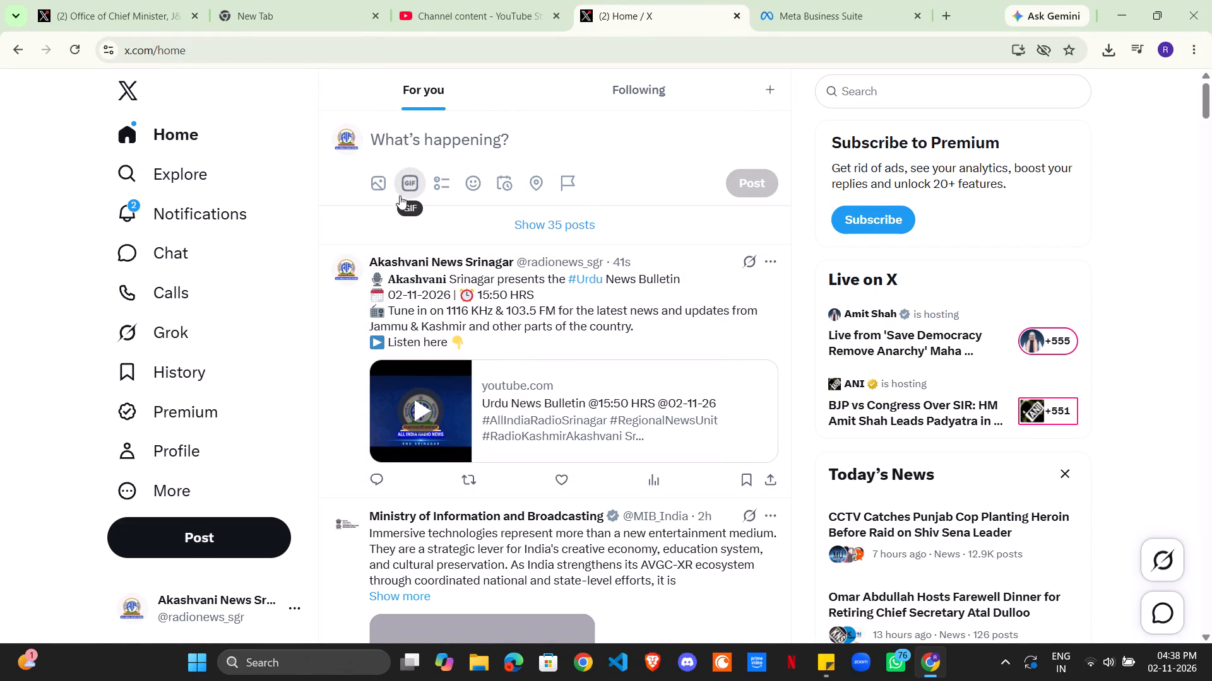
click(470, 8)
drag(555, 265, 540, 468)
click(661, 153)
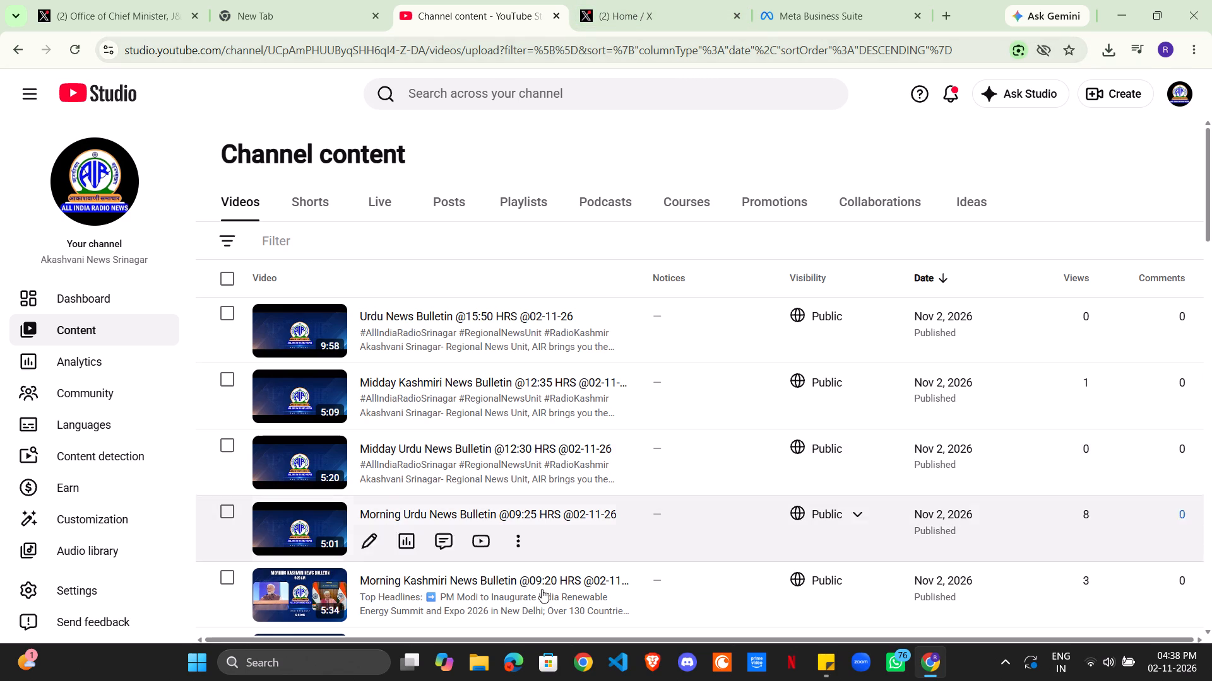
Open a new Chrome window under the personal profile listed last among the other Chrome profiles.
click(1160, 50)
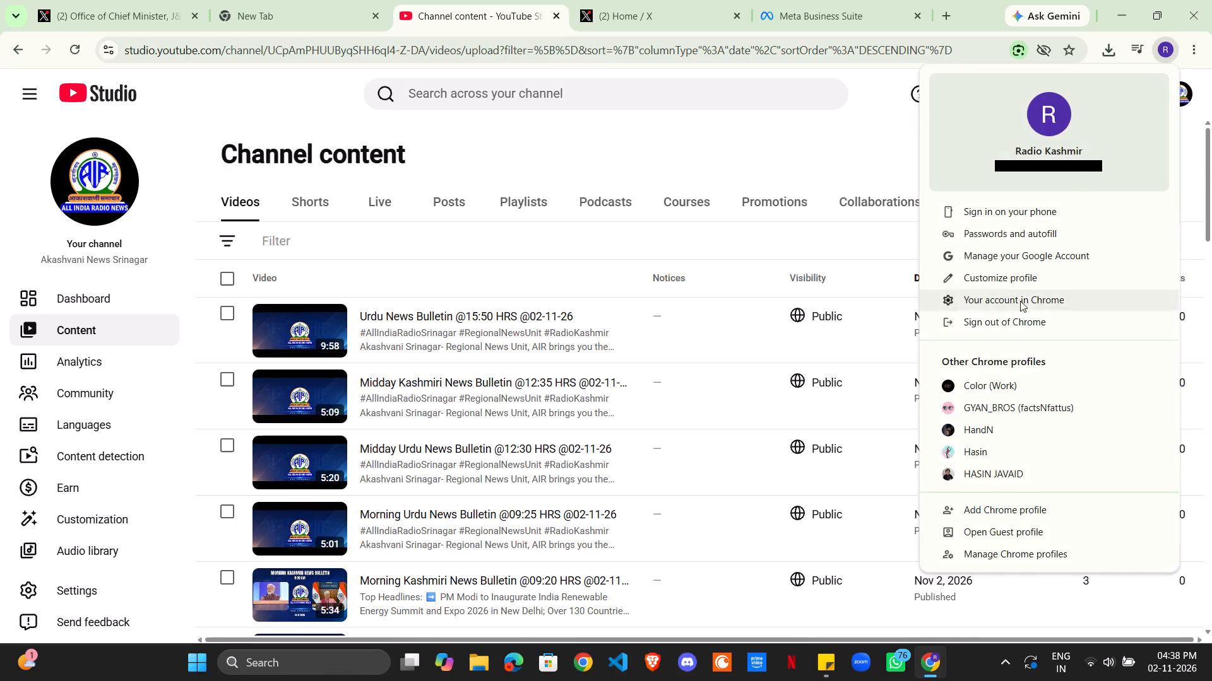
click(1005, 472)
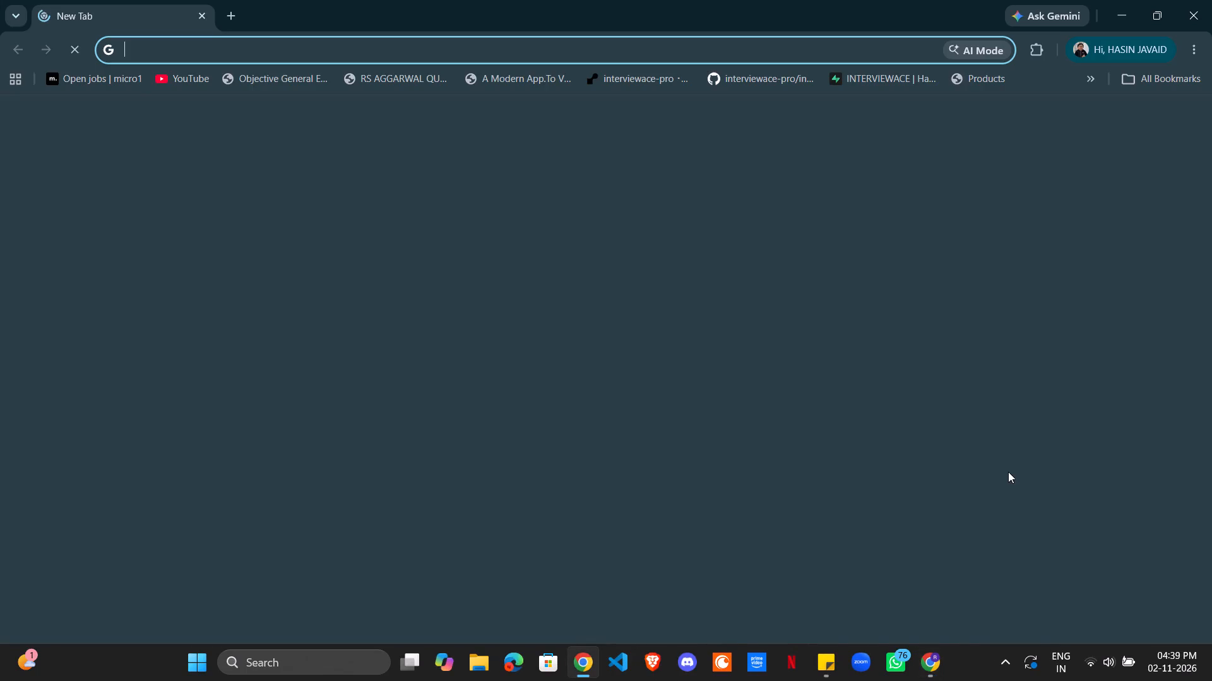
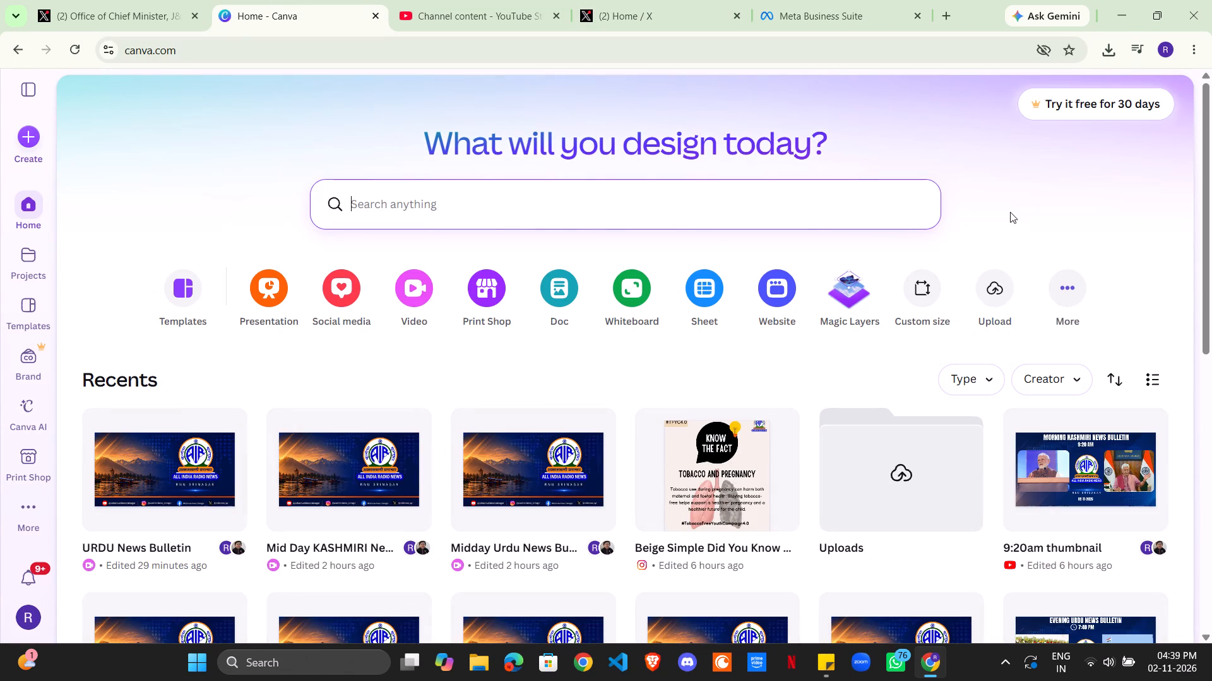
Open the Pahari News Bulletin design and delete its audio track dated 01-11-2026.
scroll(1055, 376, down, 6)
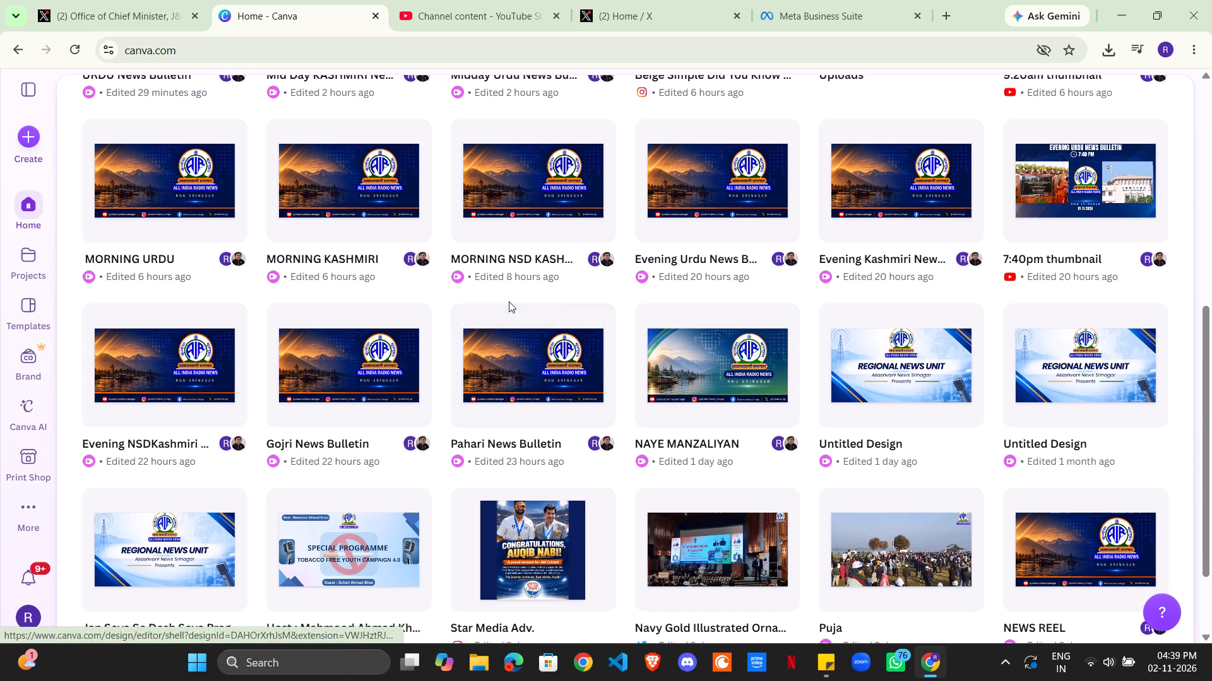
click(507, 388)
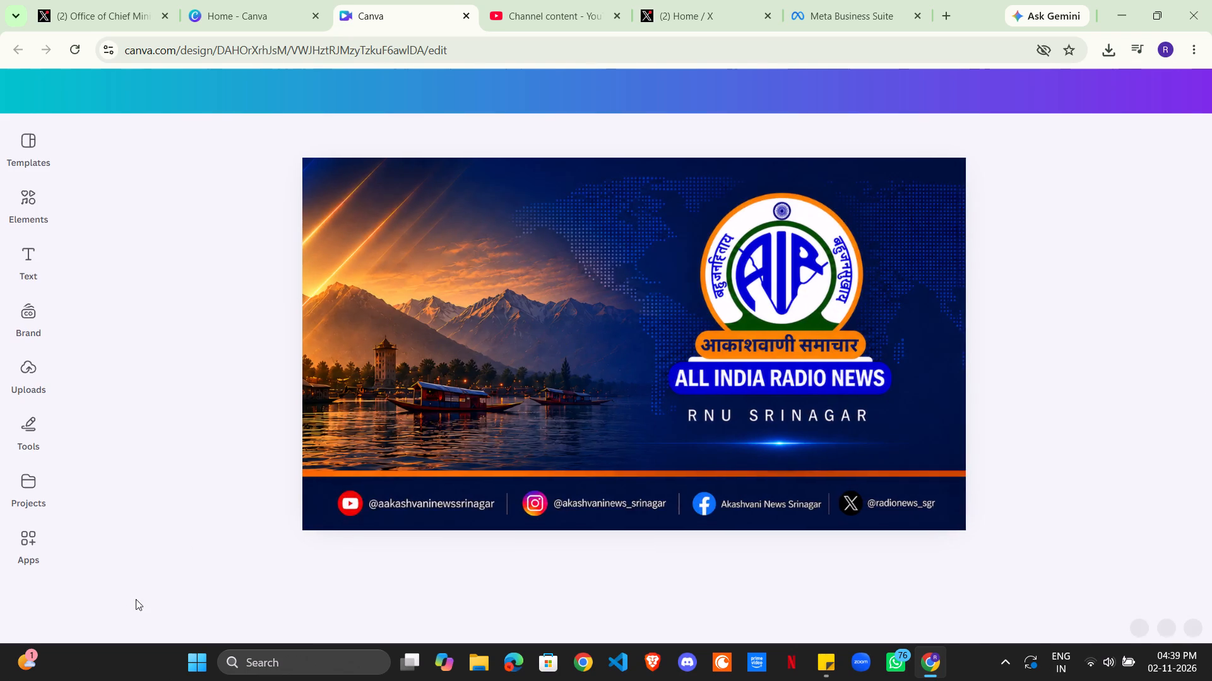
click(108, 587)
key(BackSpace)
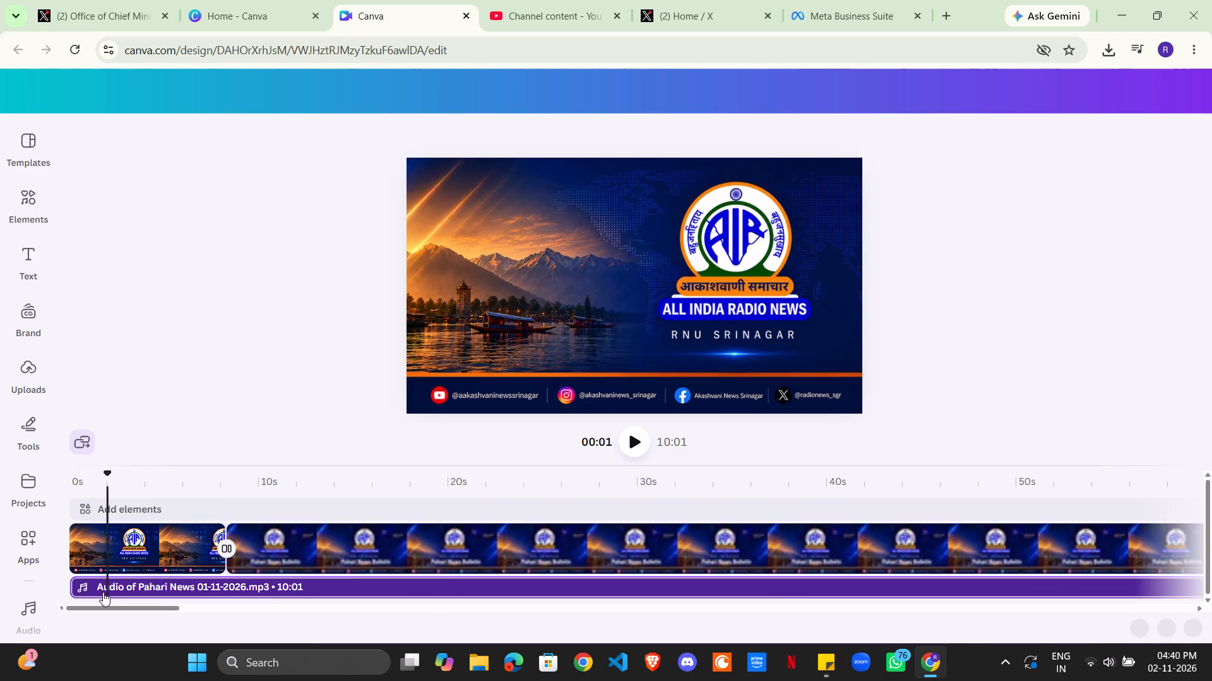
Add the PAHARI NEWS 02.11.26 audio file from the desktop to the design, starting at 0 s on the timeline.
drag(106, 482, 8, 469)
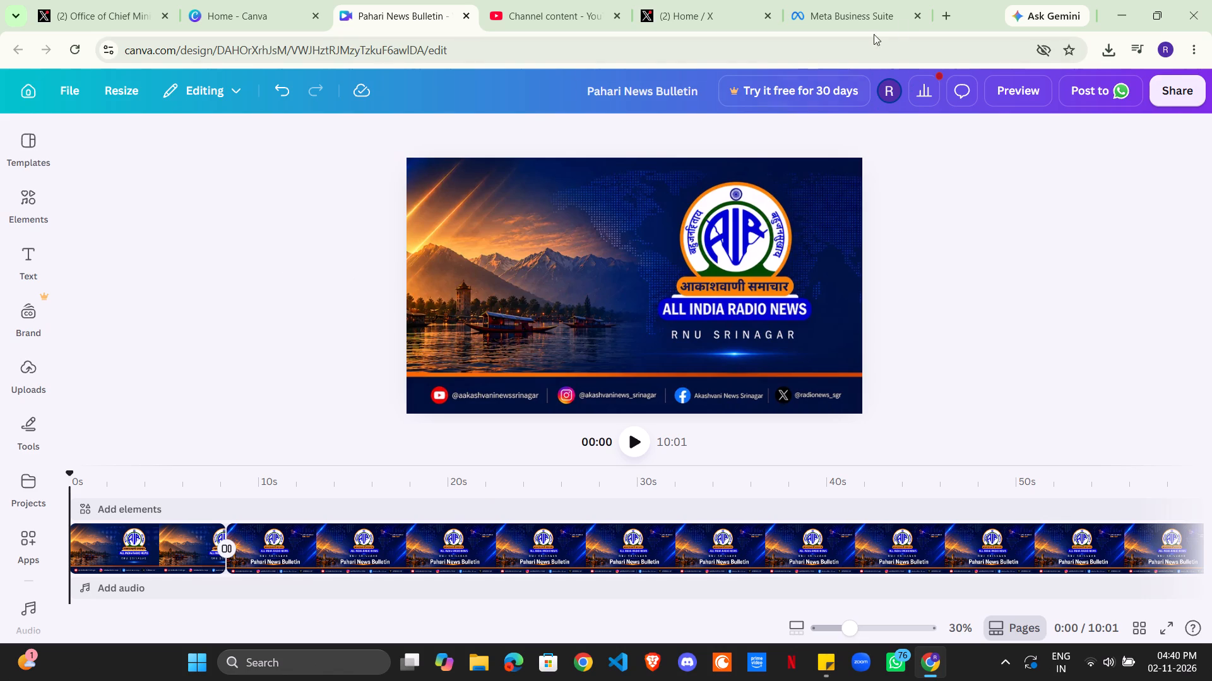
drag(985, 15, 1023, 52)
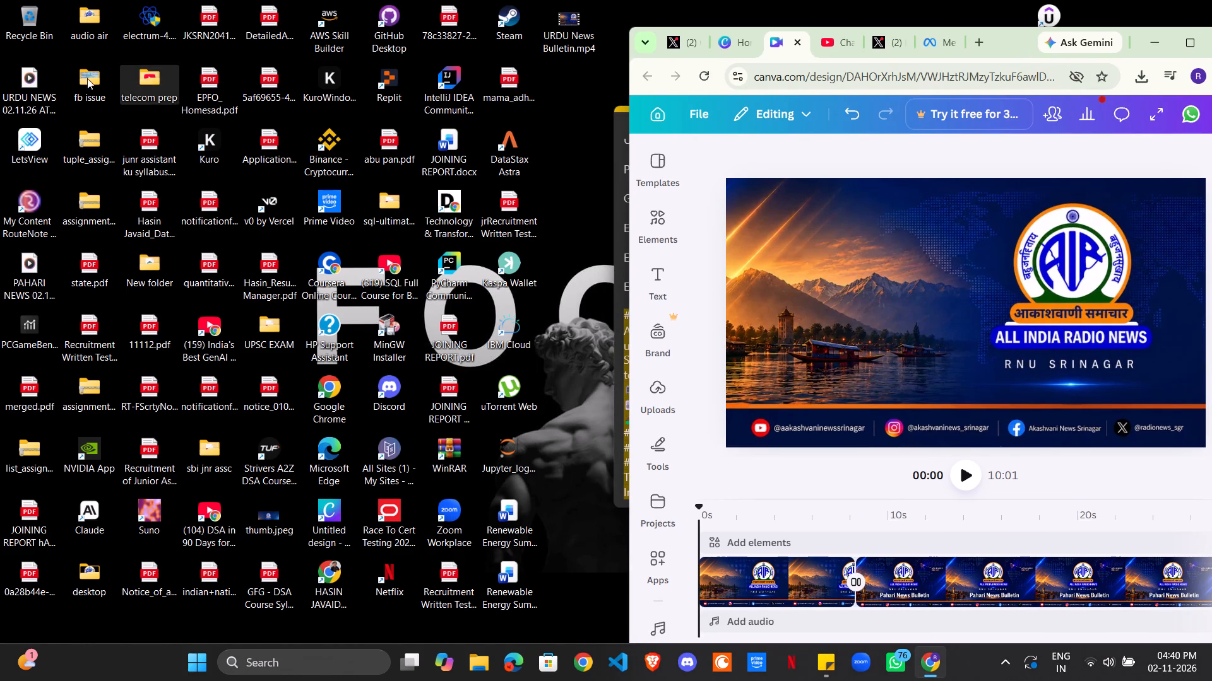
click(586, 150)
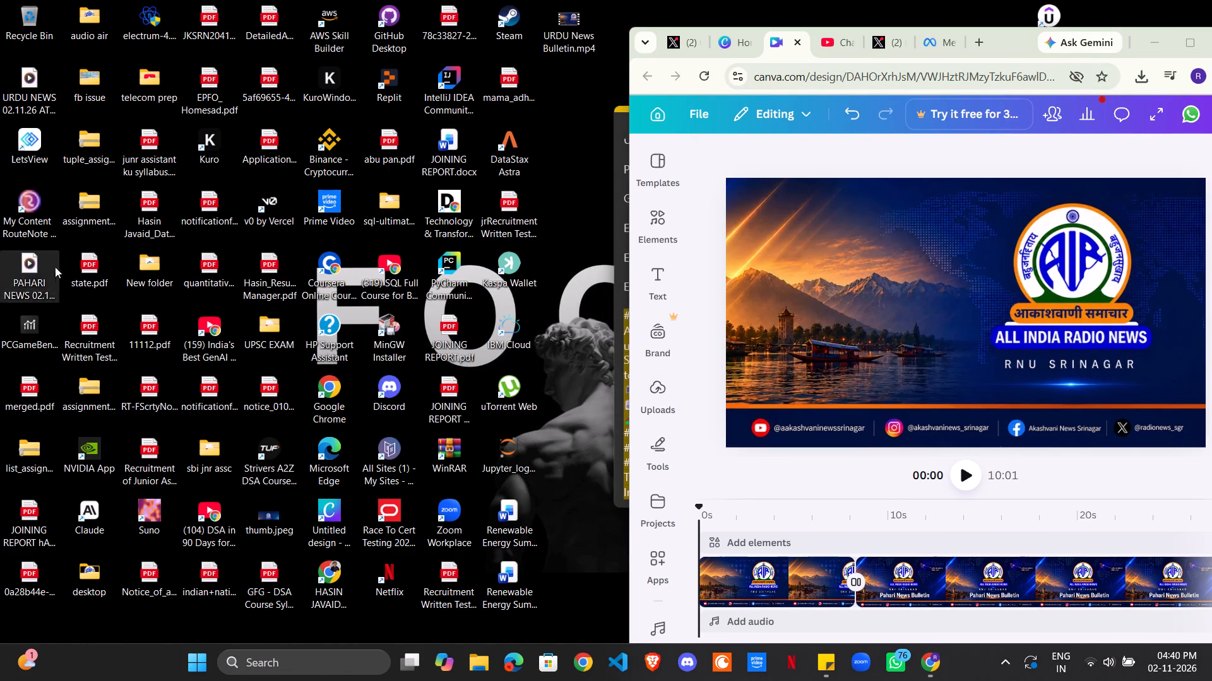
drag(26, 270, 881, 329)
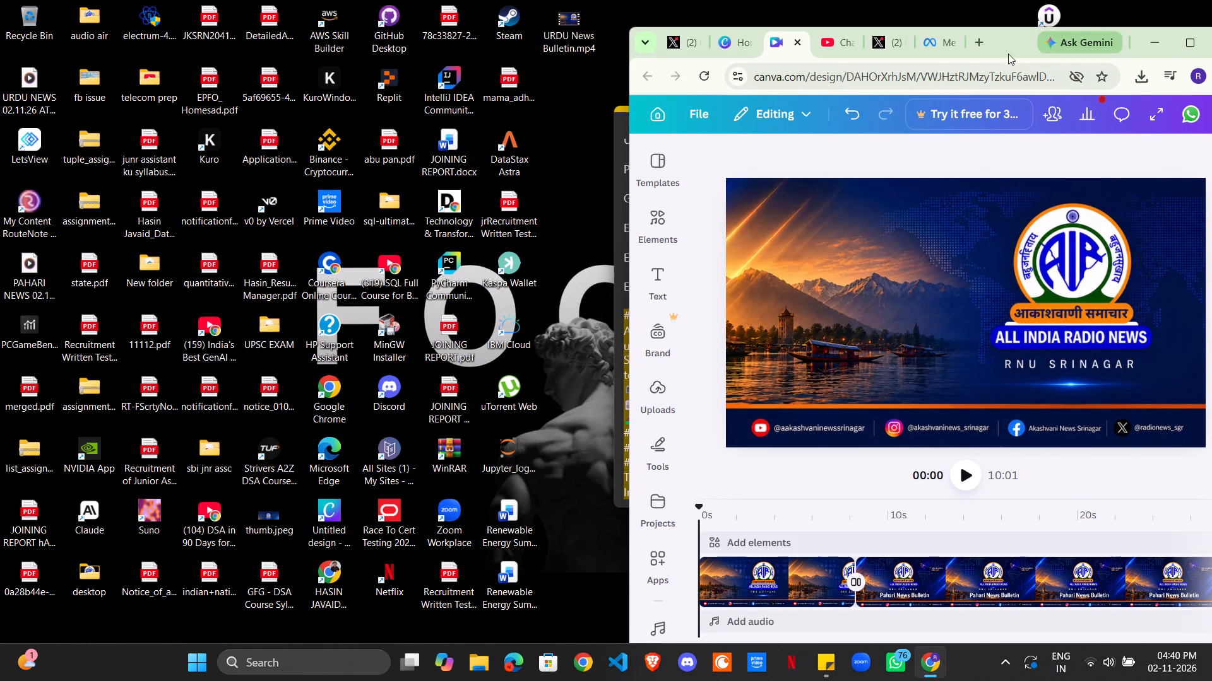
drag(1012, 44, 879, 0)
click(276, 286)
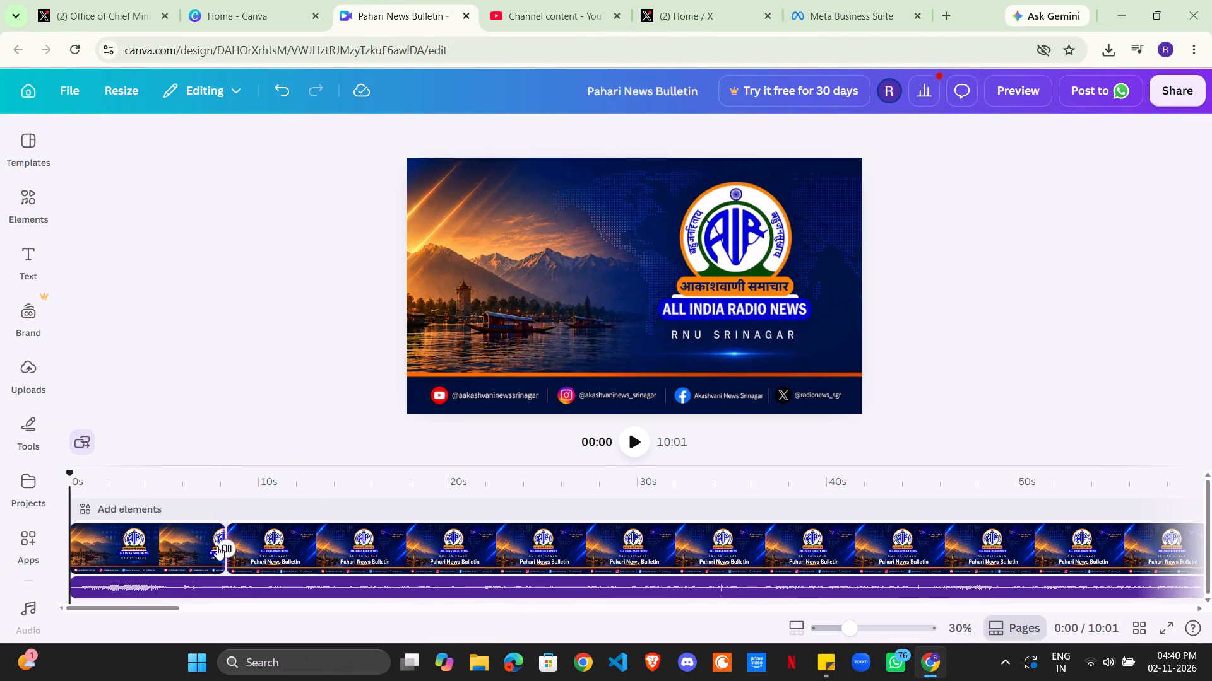
Shorten the opening All India Radio News clip to 5.8 s.
drag(209, 550, 177, 549)
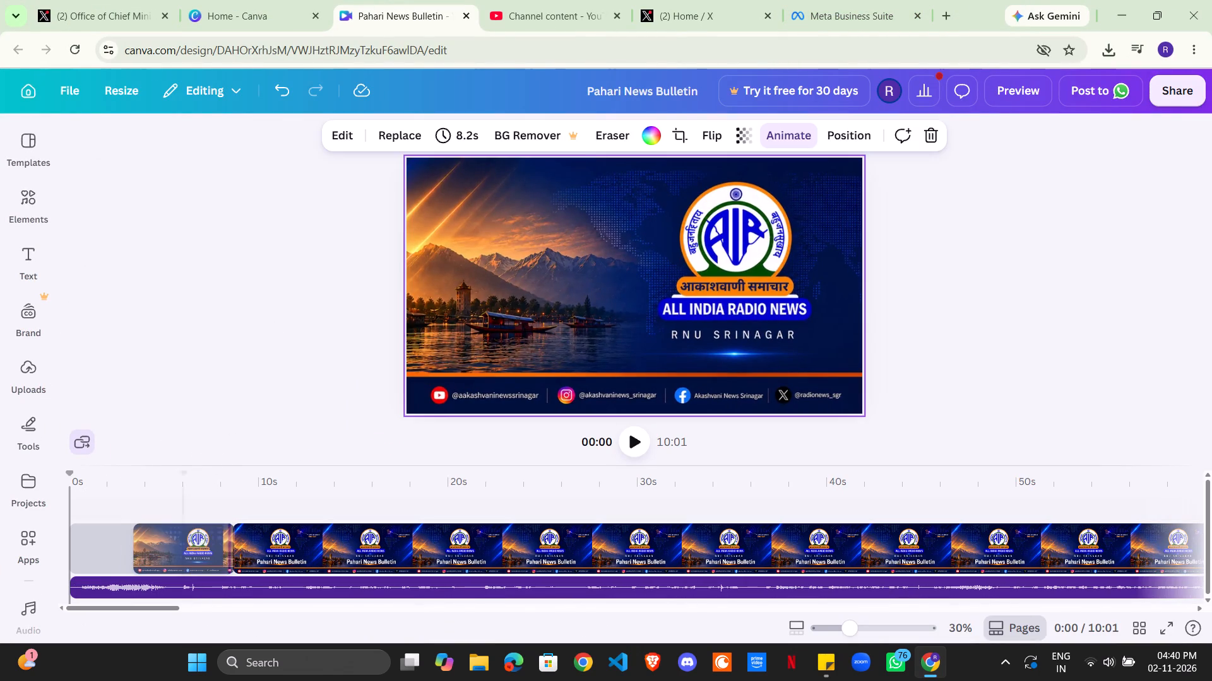
drag(177, 549, 166, 552)
drag(220, 561, 179, 562)
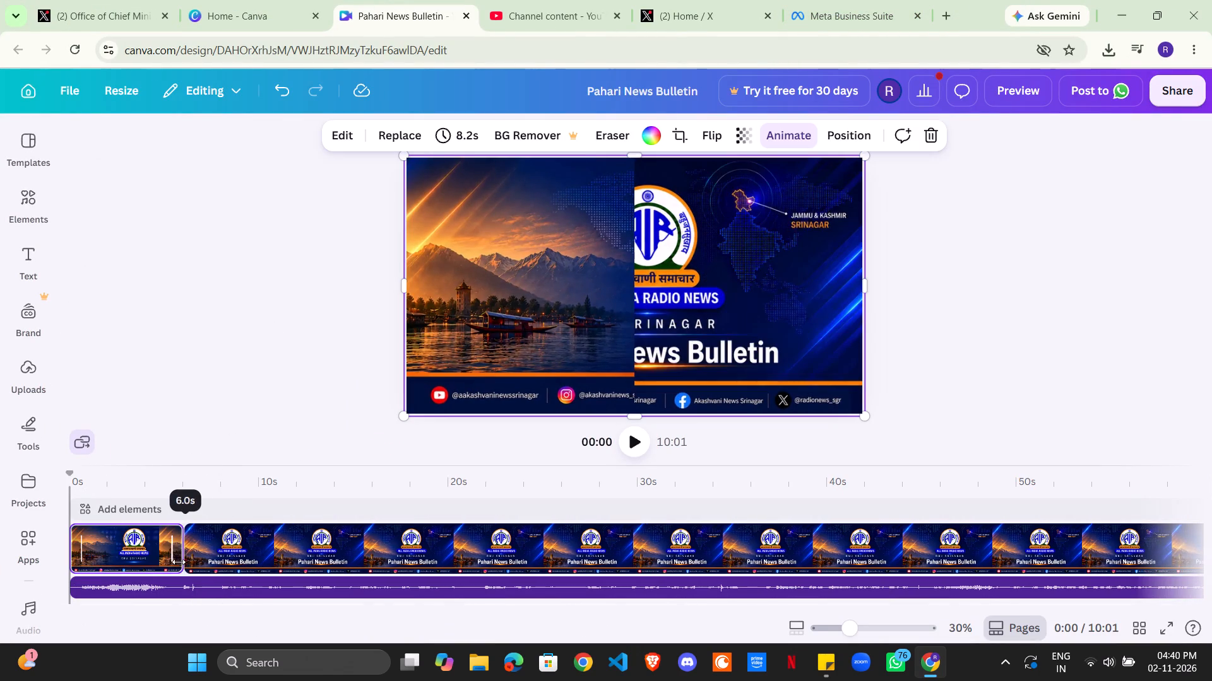
drag(179, 562, 174, 559)
Shorten the main Pahari News Bulletin clip to 7:53, leaving the closing audio for the Thank You clip.
drag(168, 605, 1033, 598)
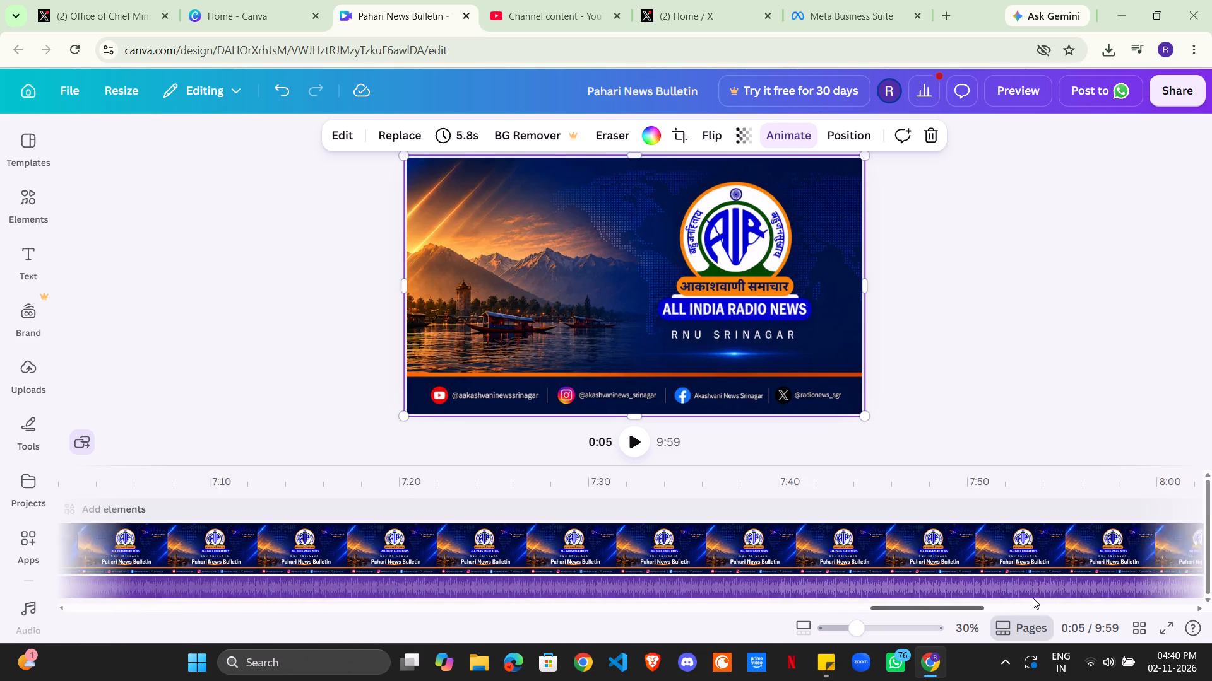
drag(1033, 598, 1211, 603)
drag(981, 554, 0, 553)
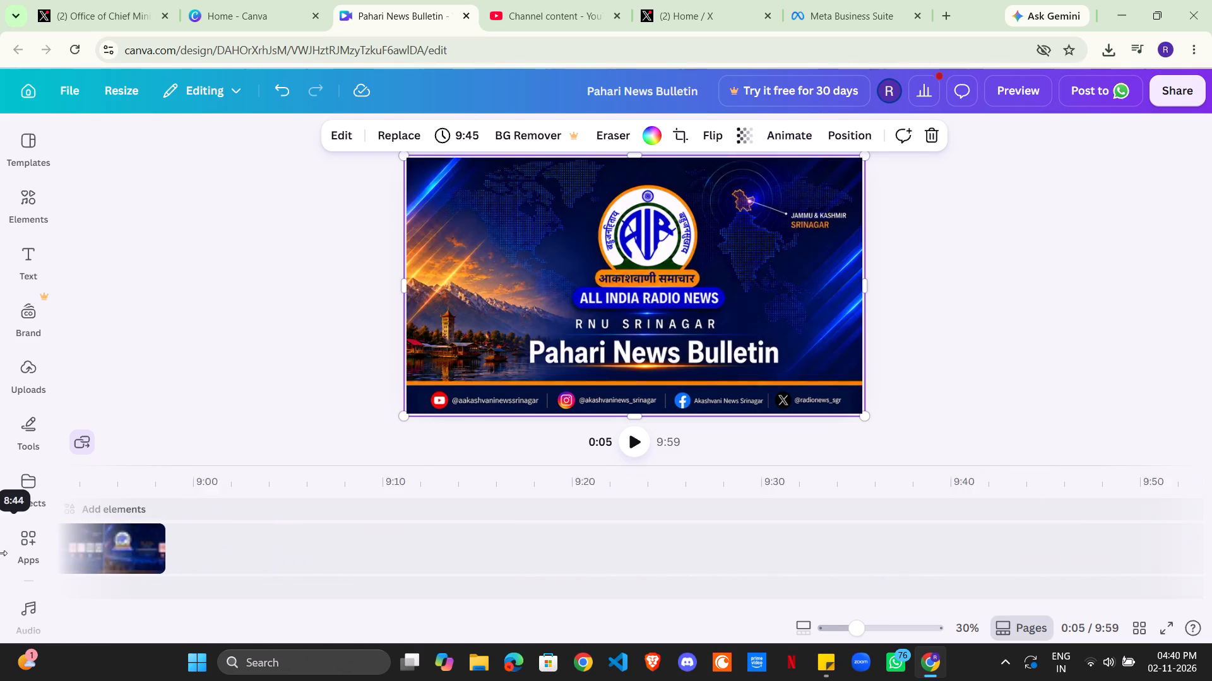
drag(0, 553, 1, 552)
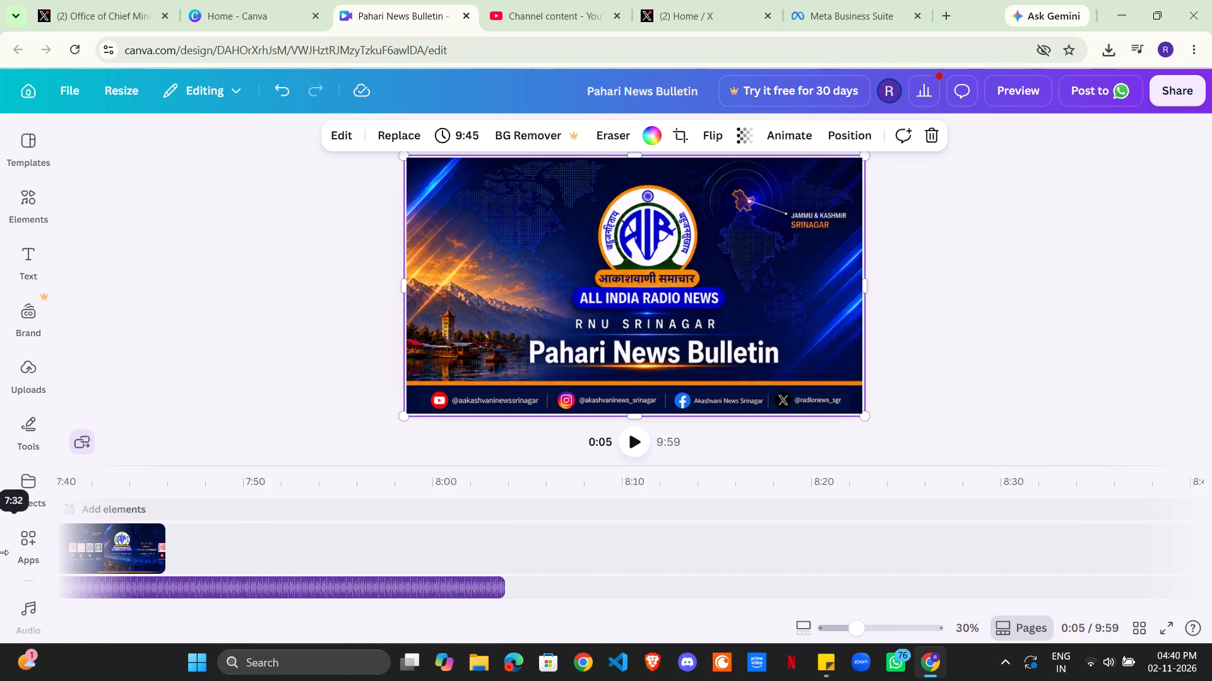
drag(1, 552, 588, 614)
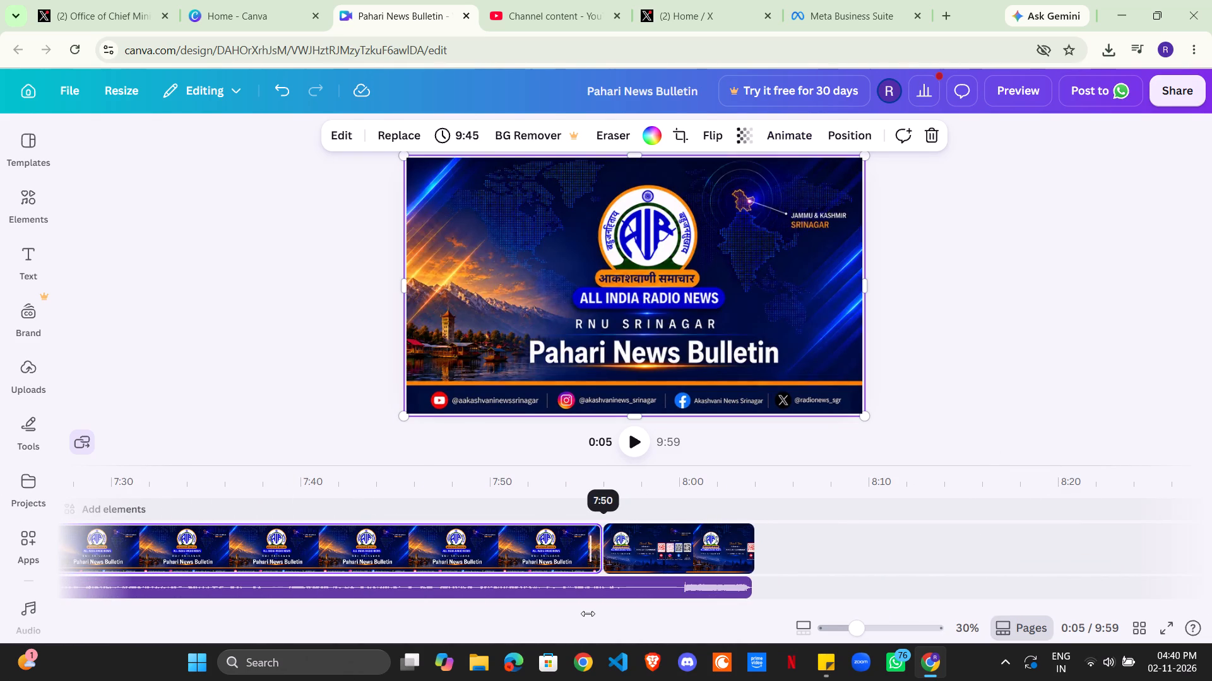
drag(588, 614, 656, 626)
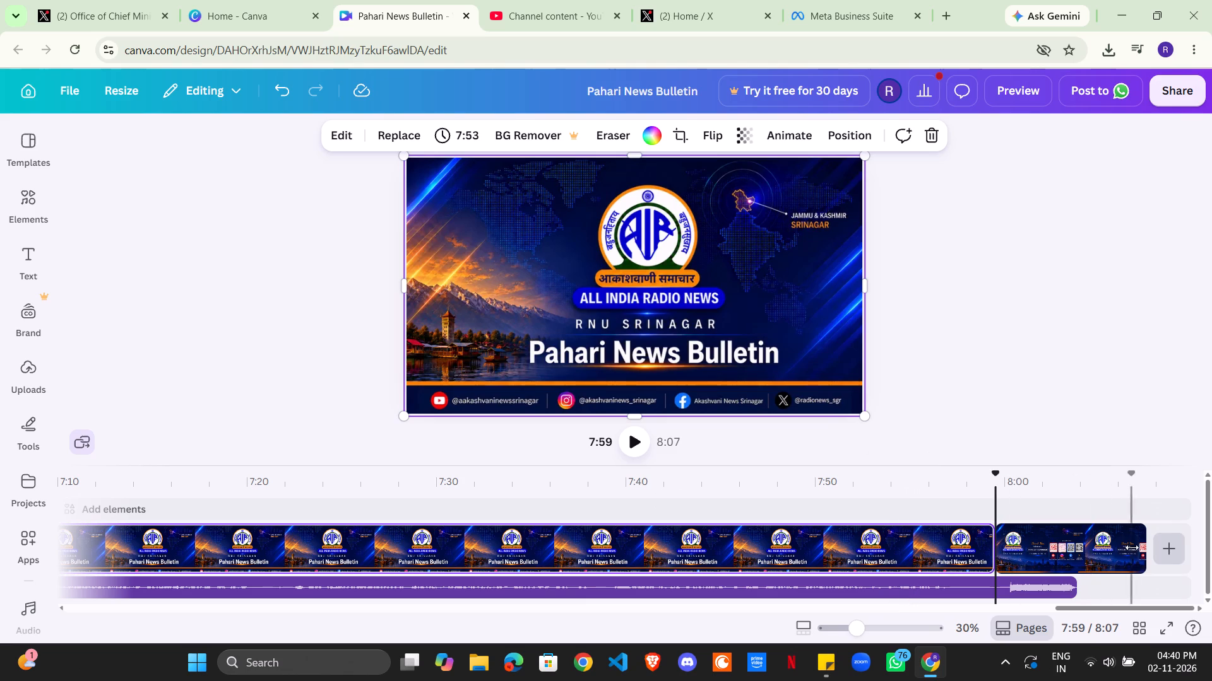
Trim the closing Thank You clip to 4.3 s to end together with the audio.
drag(1134, 547, 1064, 597)
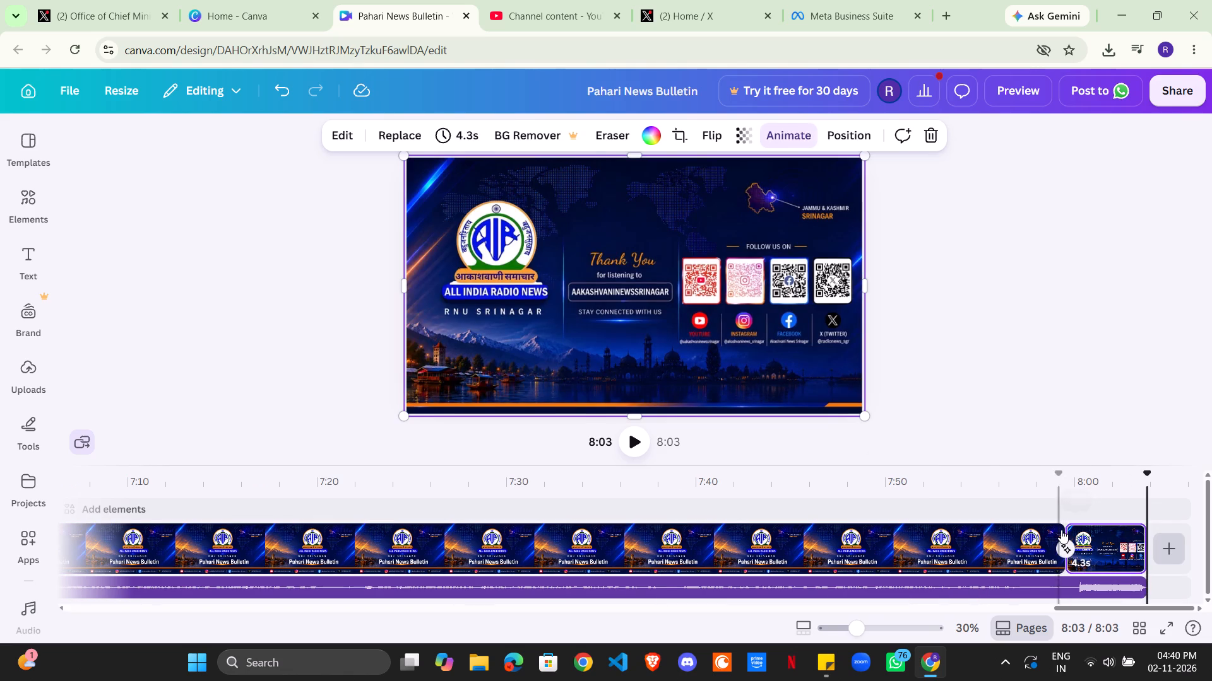
Start downloading the bulletin as a 1080p MP4 video and close the Canva home page.
click(1185, 98)
click(921, 448)
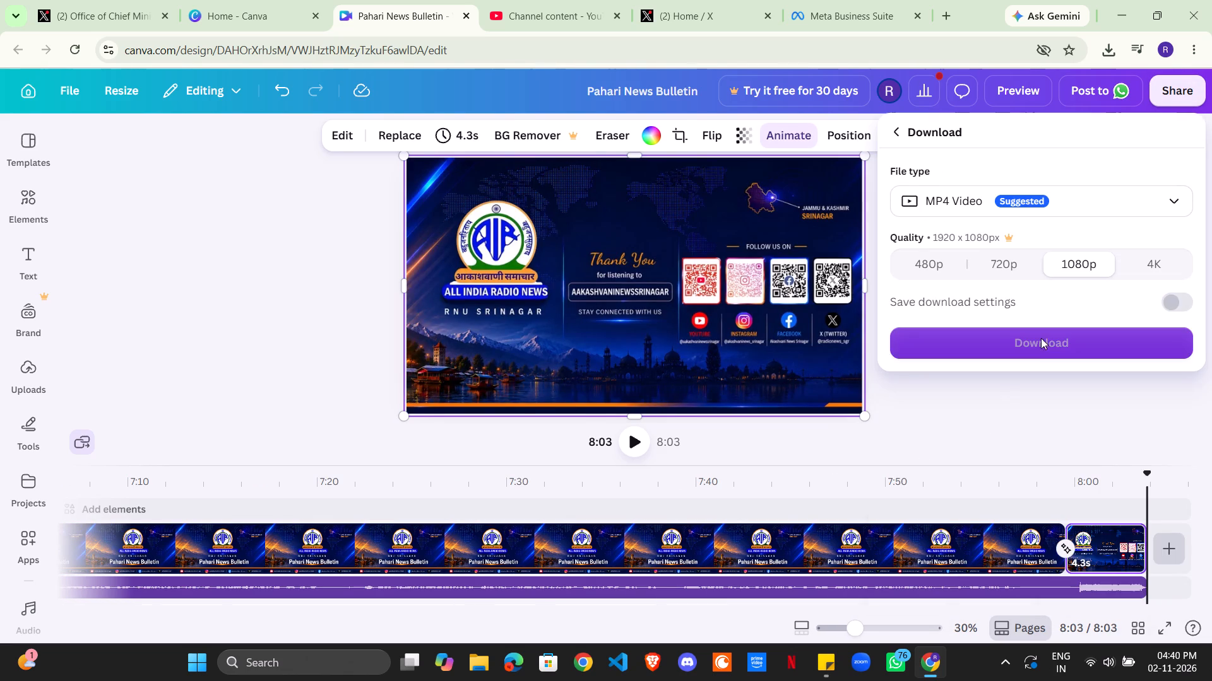
click(1042, 347)
click(314, 5)
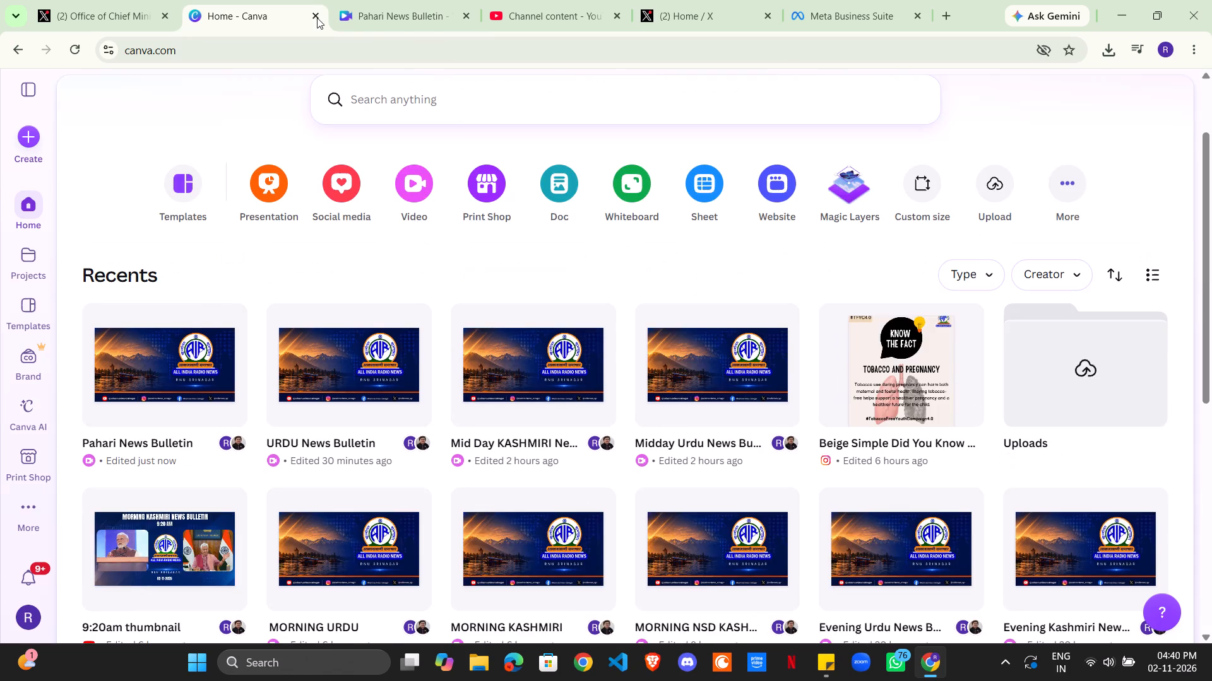
click(317, 18)
Examine the X profiles of Office of Chief Minister, J&K and Office of LG J&K for recent posts.
click(61, 17)
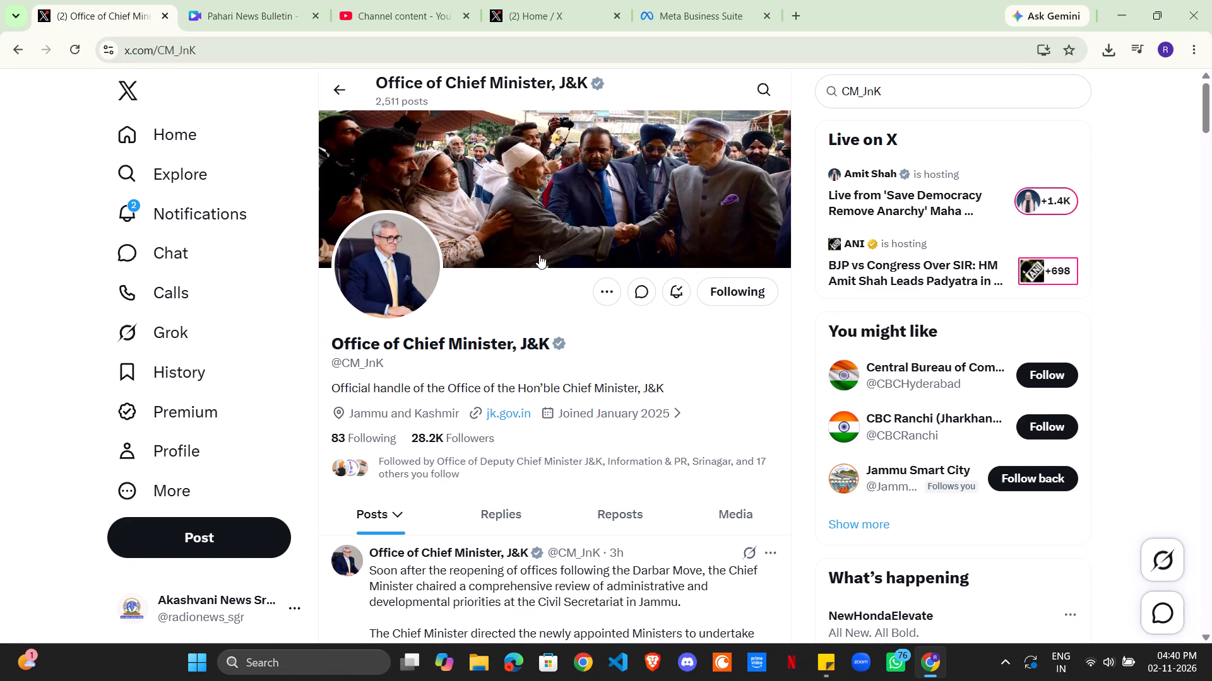
click(75, 57)
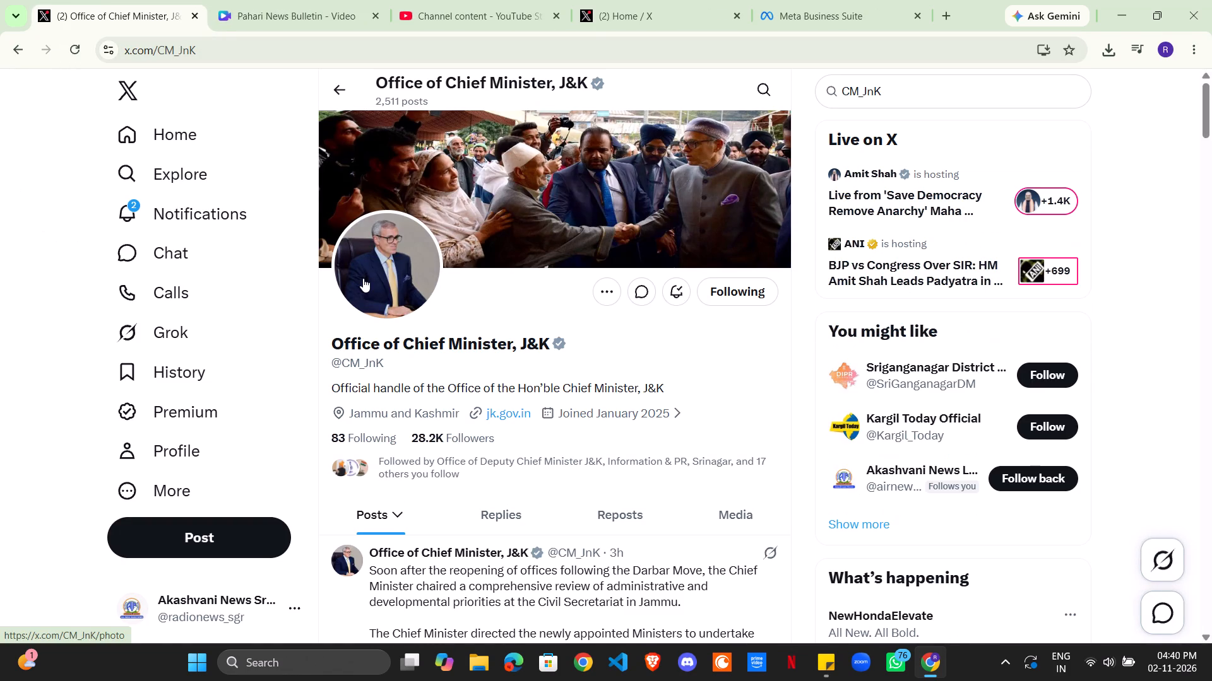
scroll(603, 310, down, 3)
scroll(850, 270, up, 4)
click(964, 95)
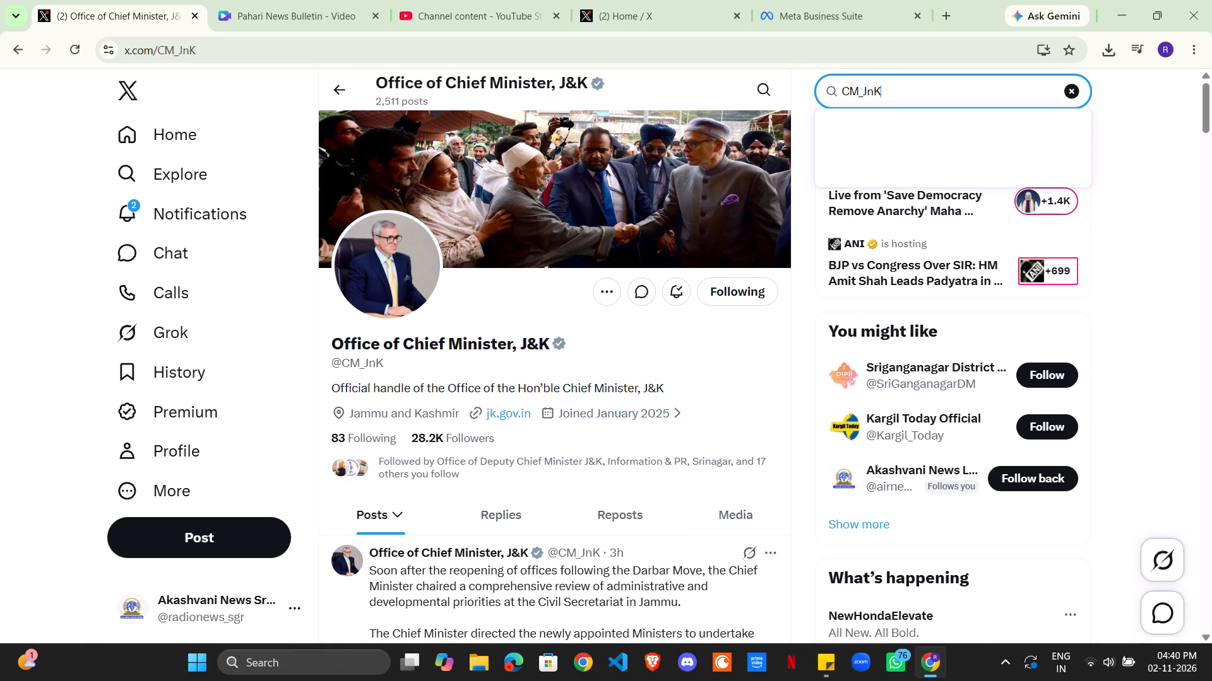
click(1067, 103)
click(1070, 90)
click(934, 290)
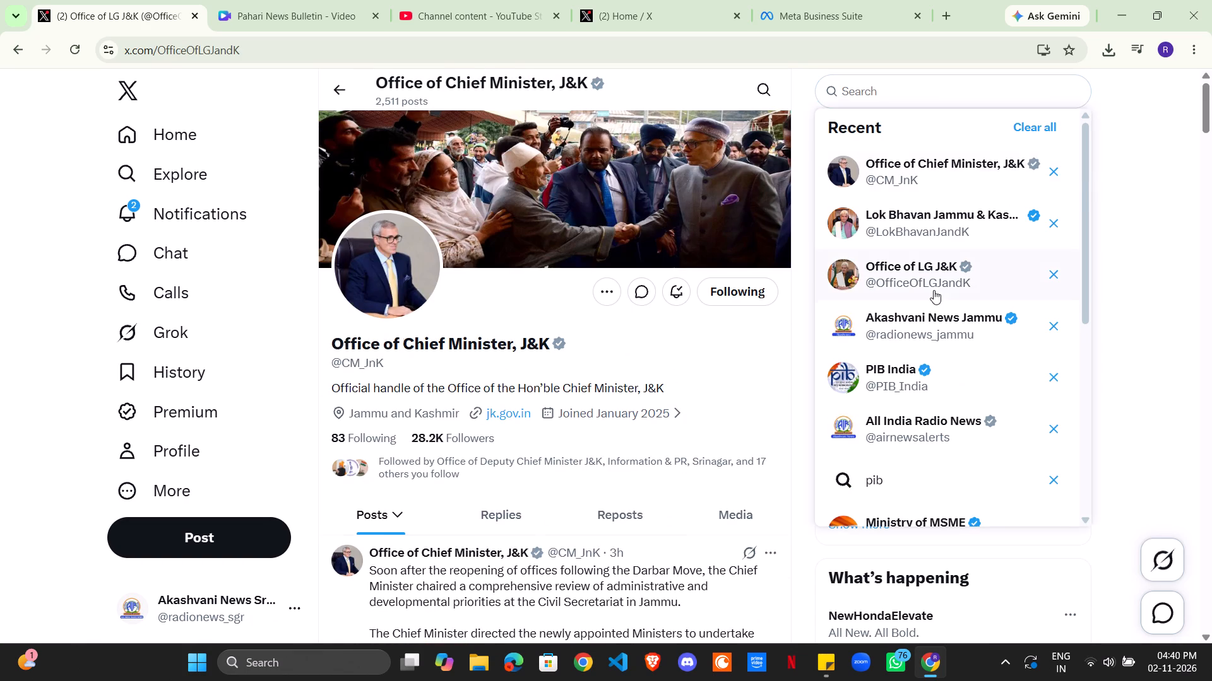
scroll(893, 278, down, 4)
scroll(817, 193, up, 4)
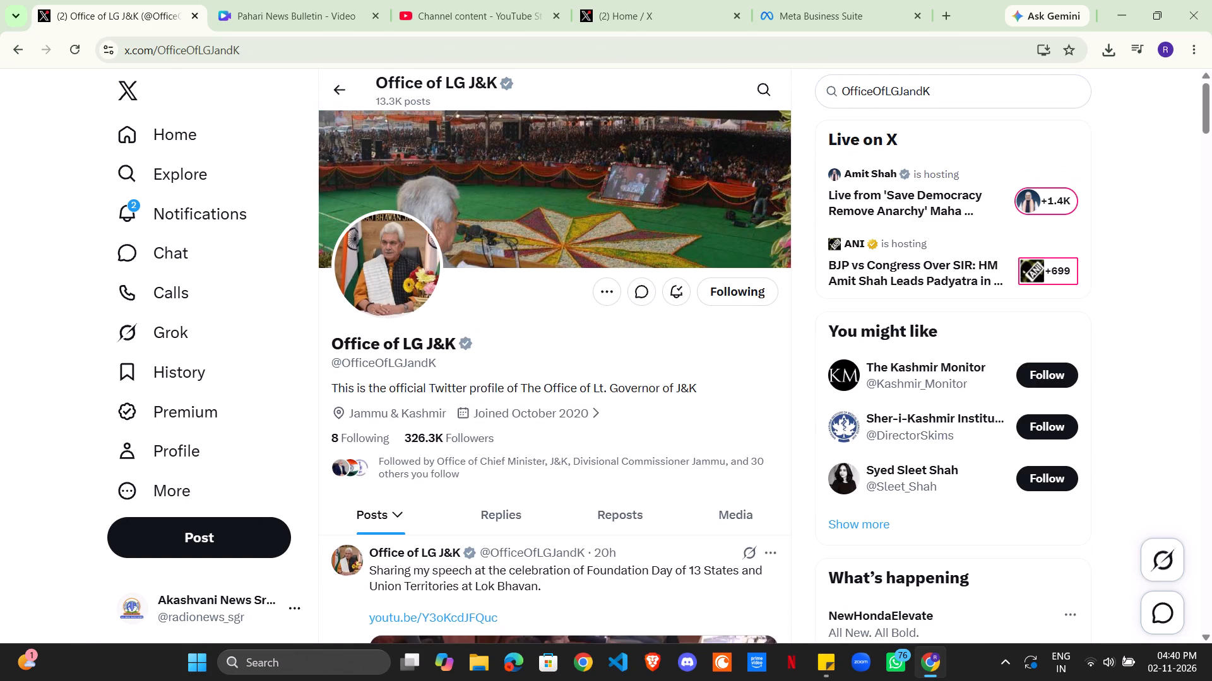
Examine the Lok Bhavan Jammu & Kashmir profile, recheck Office of LG J&K, and view the X home feed.
click(1033, 88)
click(1068, 93)
scroll(986, 207, down, 1)
click(928, 197)
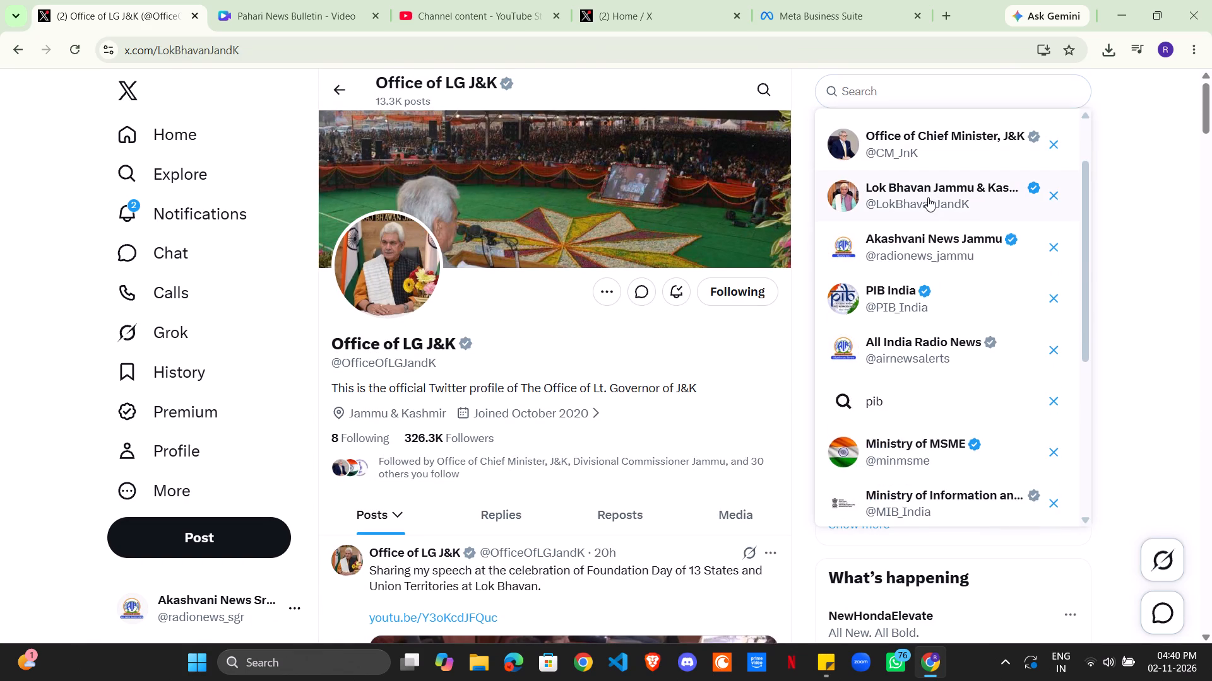
scroll(755, 185, down, 5)
scroll(767, 186, up, 5)
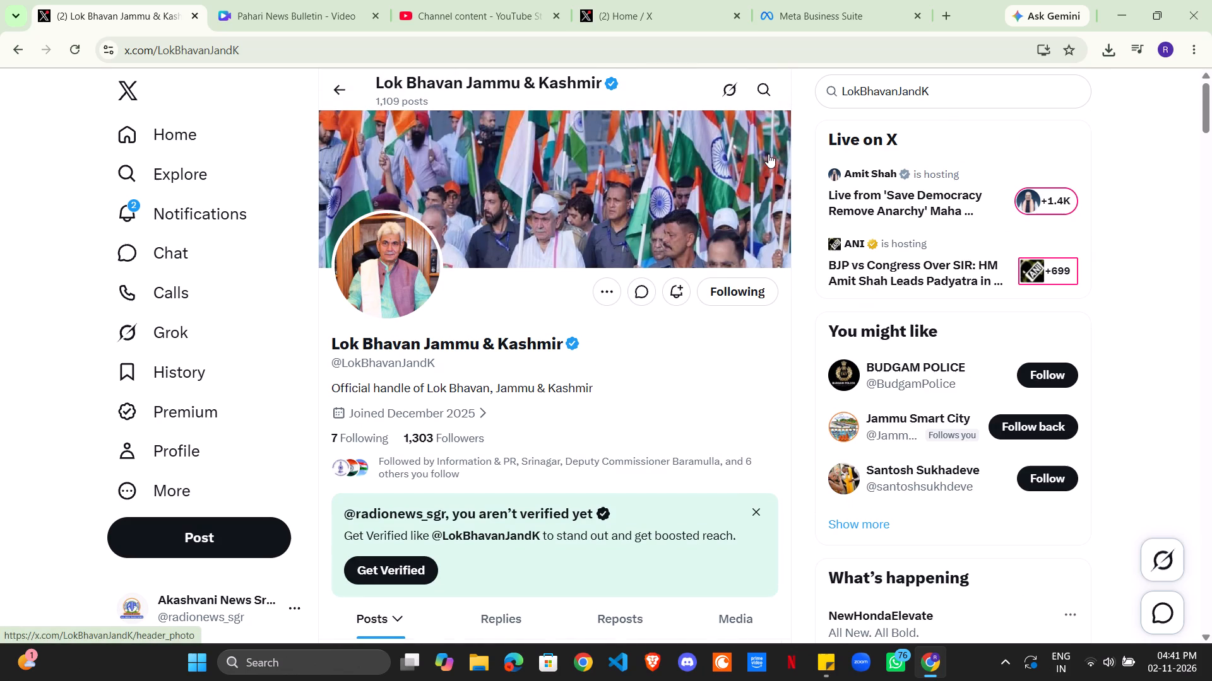
click(1037, 96)
click(1073, 88)
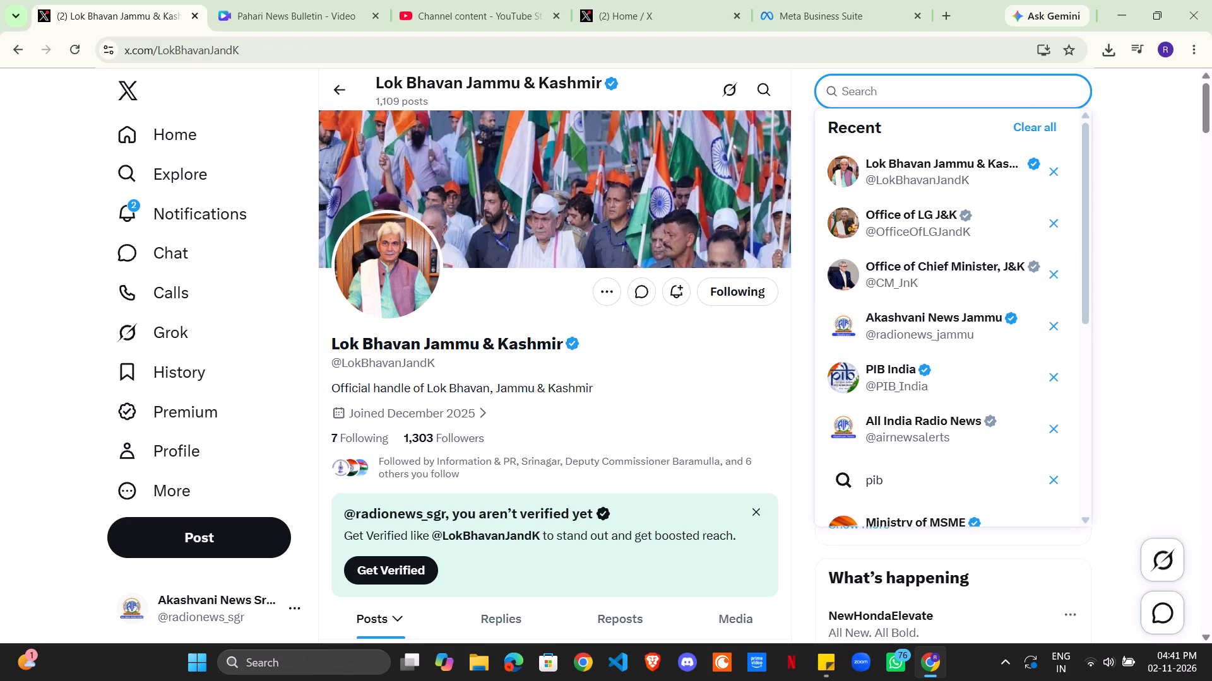
click(930, 221)
scroll(835, 246, down, 7)
scroll(811, 265, up, 8)
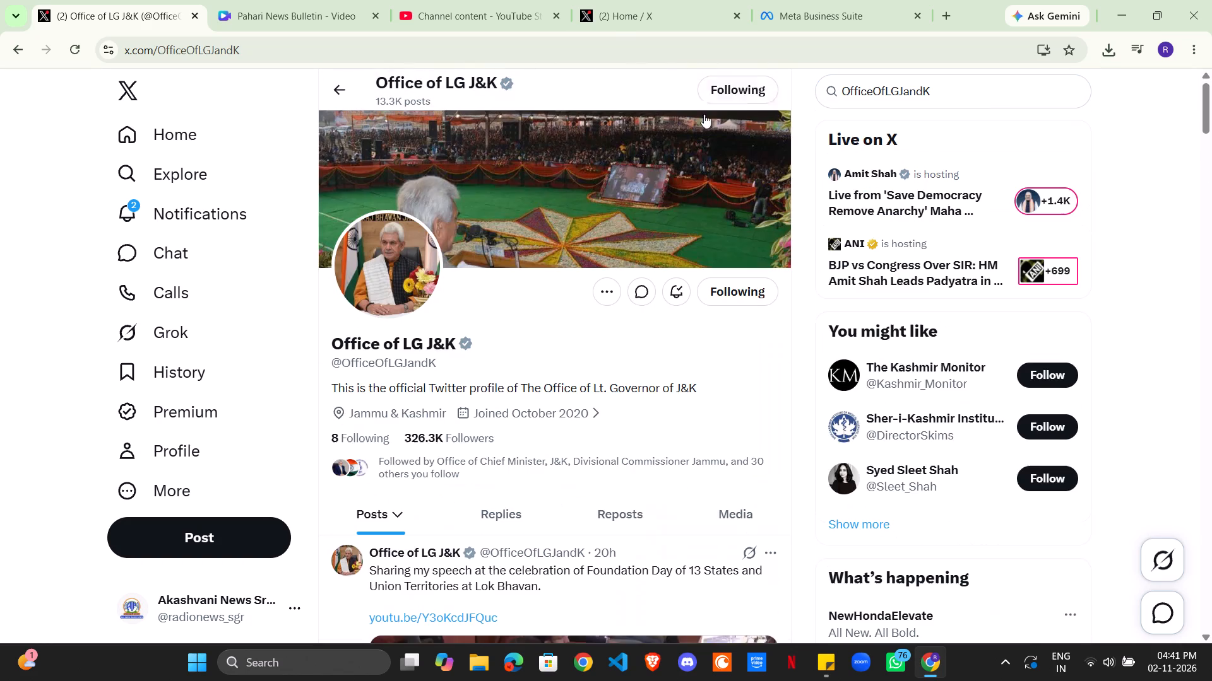
click(521, 0)
click(664, 0)
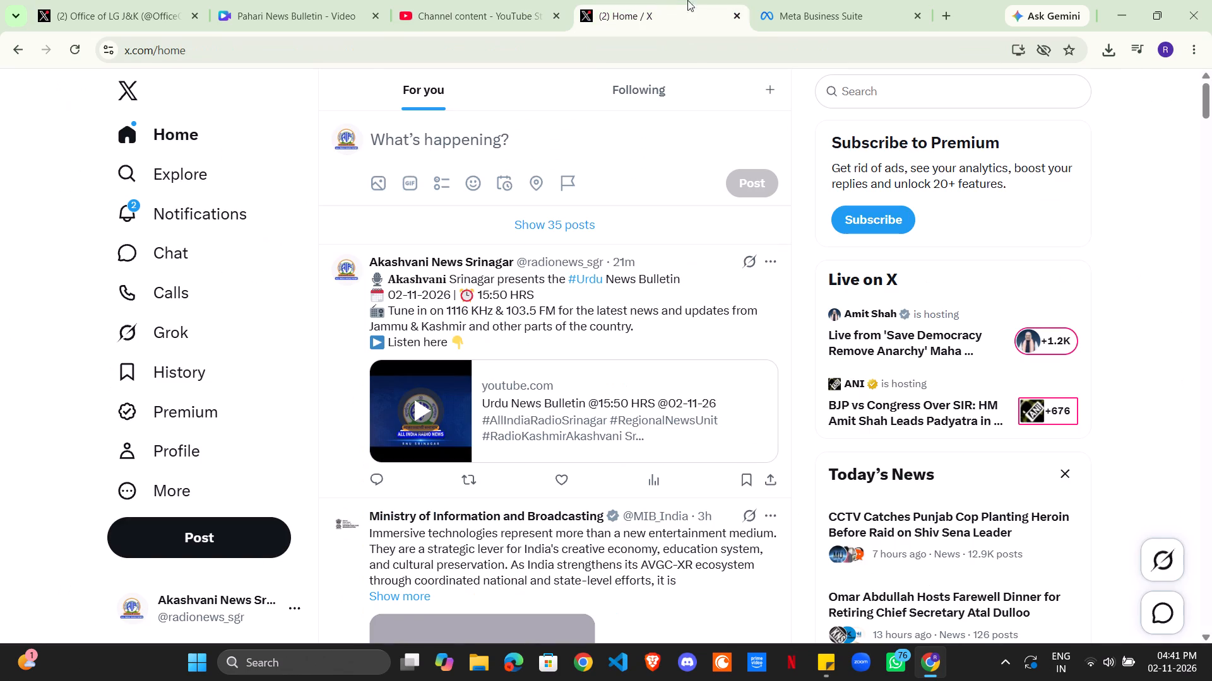
Save the exported video to the Desktop as Pahari News Bulletin.mp4 and close the Canva design.
click(319, 0)
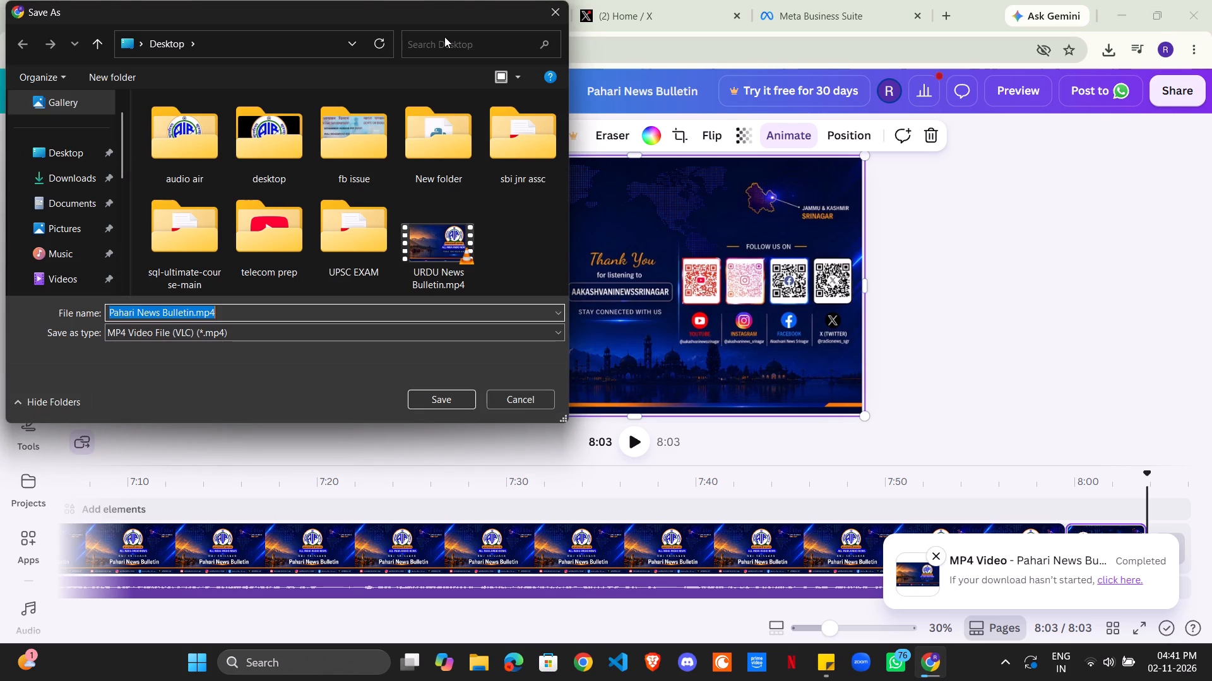
click(464, 397)
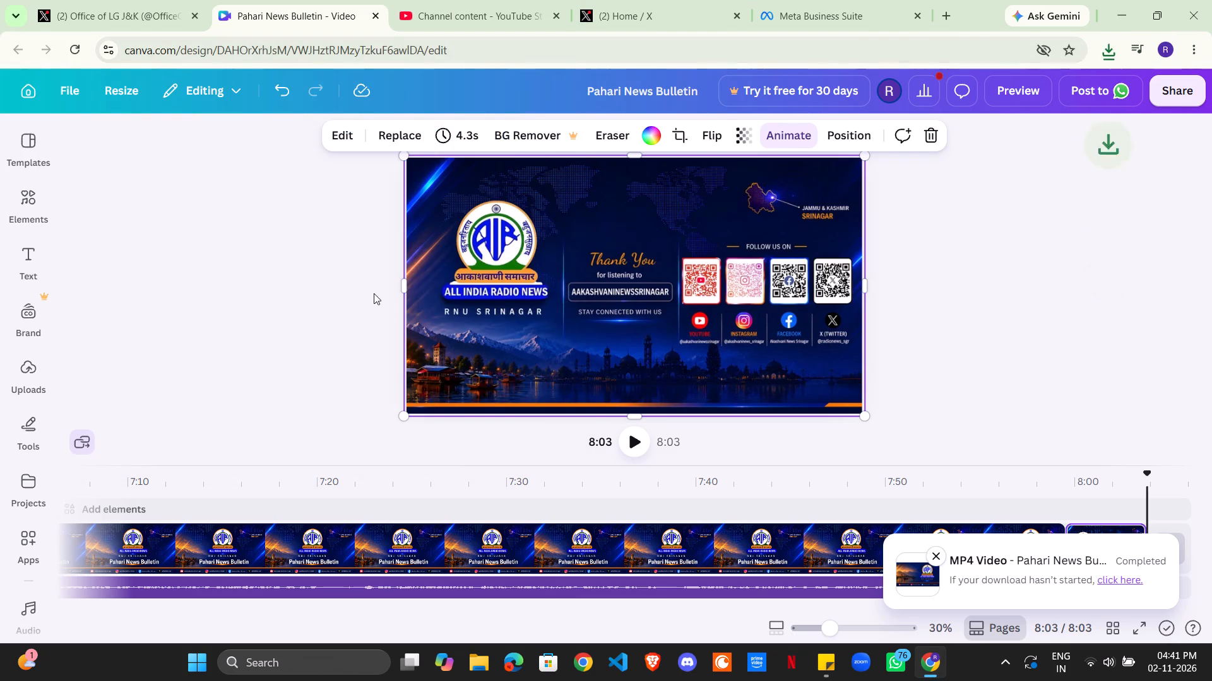
click(328, 282)
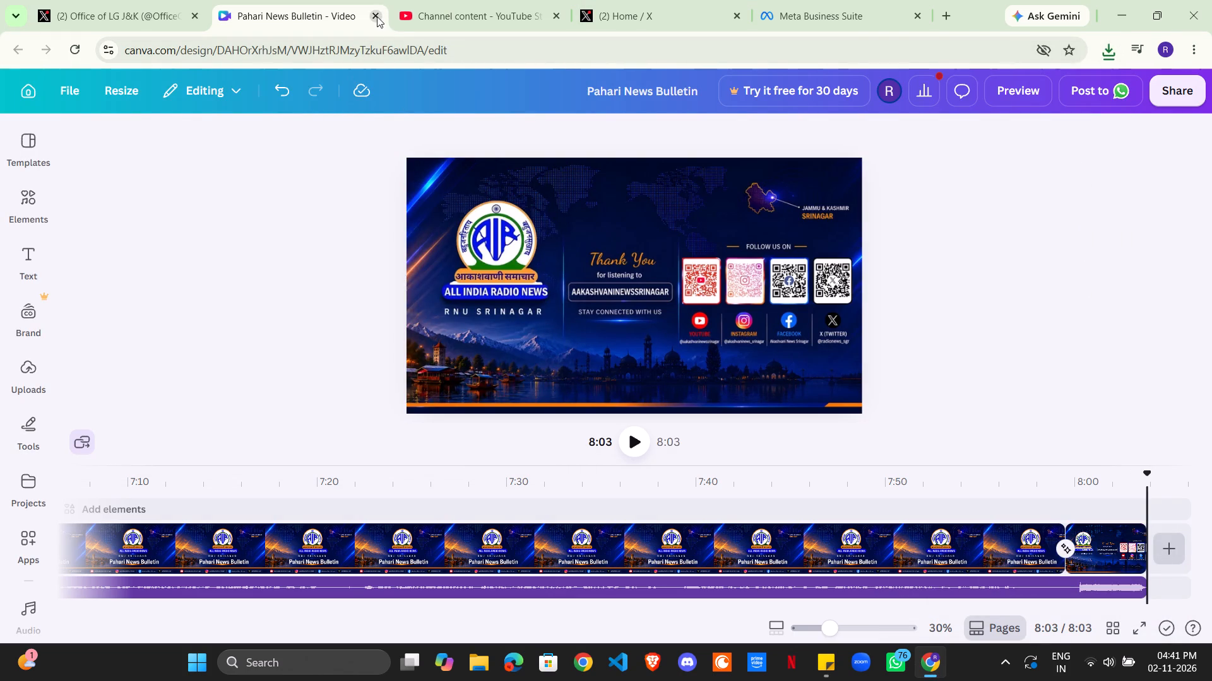
click(377, 16)
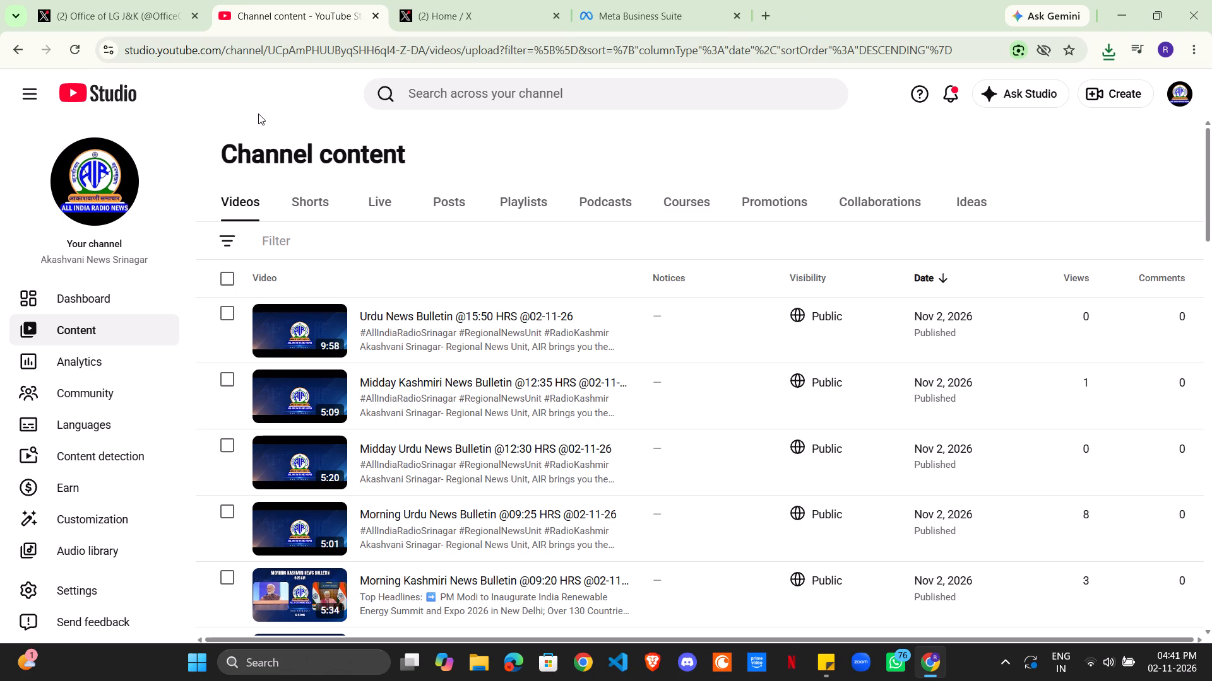
Start a new video upload in YouTube Studio.
click(1100, 92)
click(1084, 139)
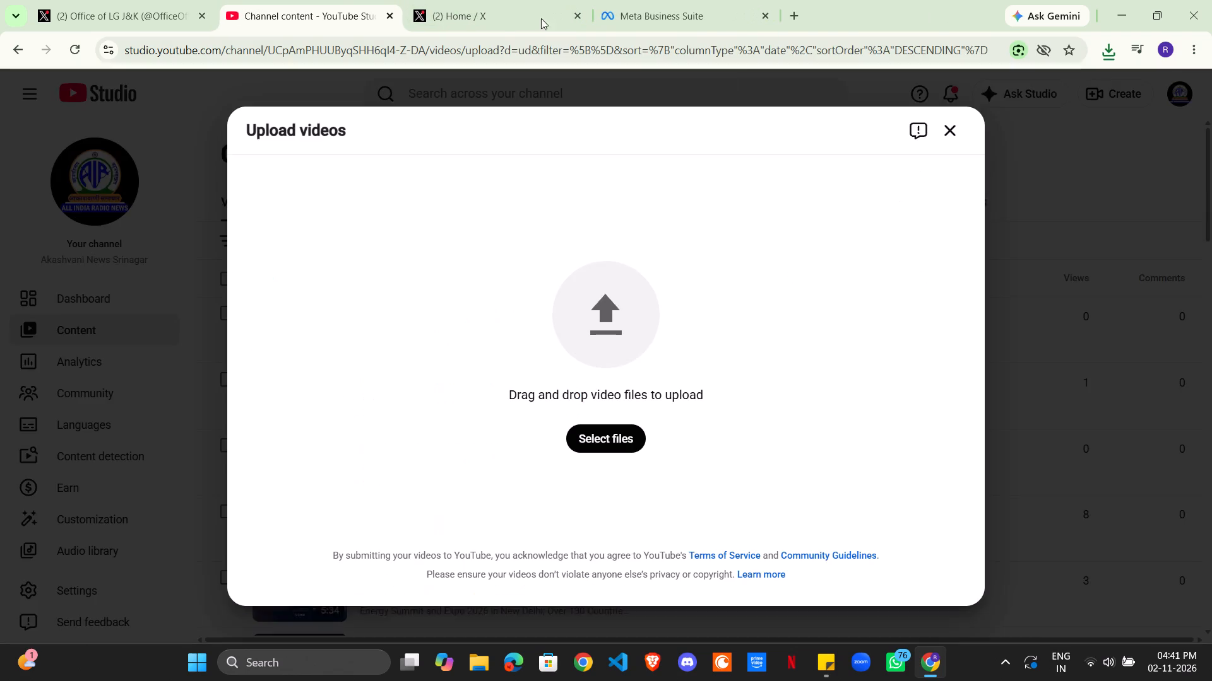
Start a new reel in Meta Business Suite.
click(696, 0)
click(1117, 101)
click(1067, 168)
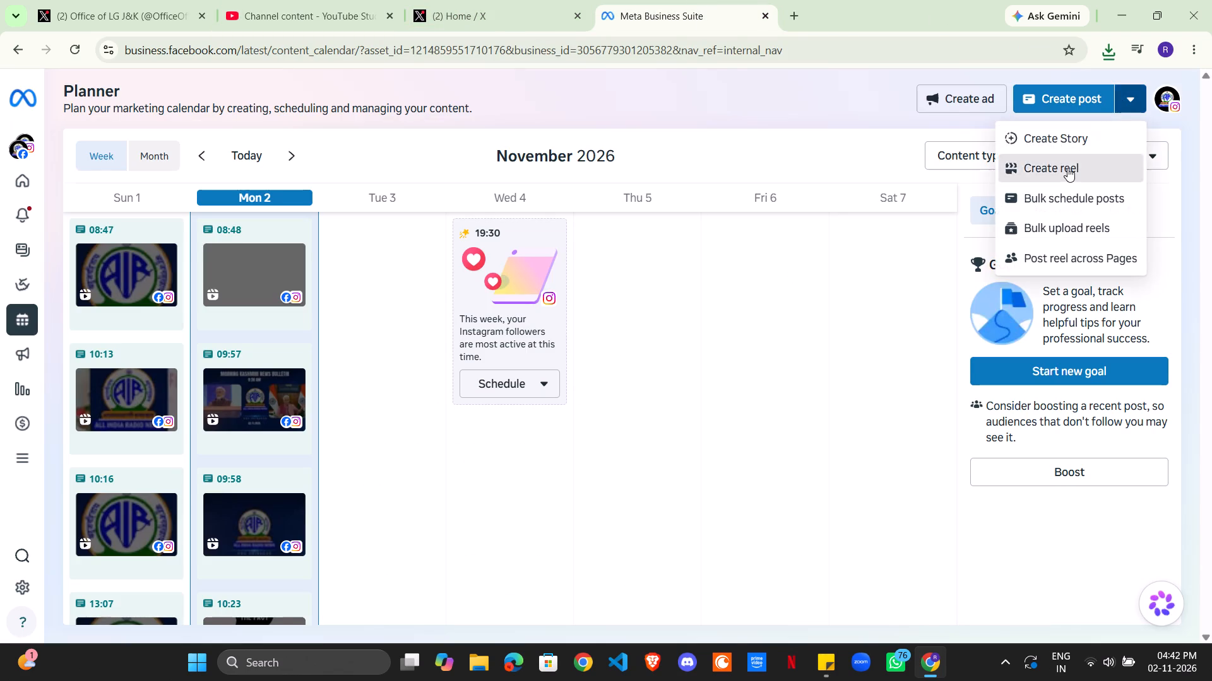
Upload Pahari News Bulletin.mp4 from the desktop to the open YouTube Studio video upload.
drag(901, 0, 1001, 48)
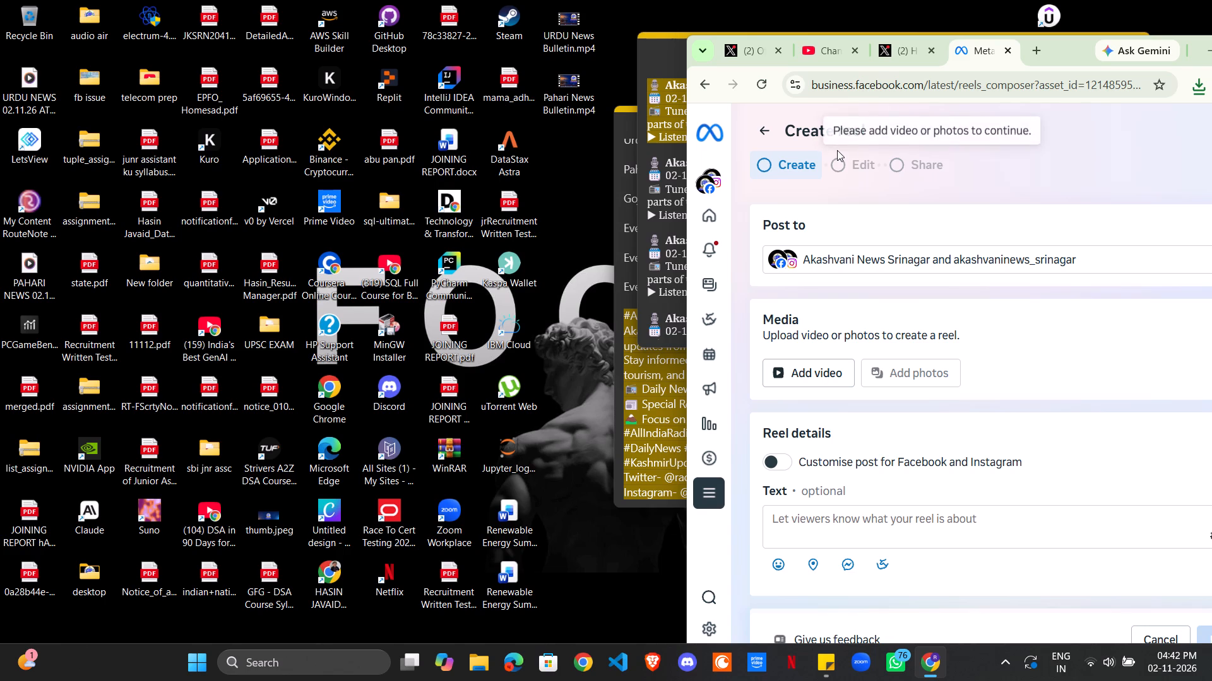
click(828, 53)
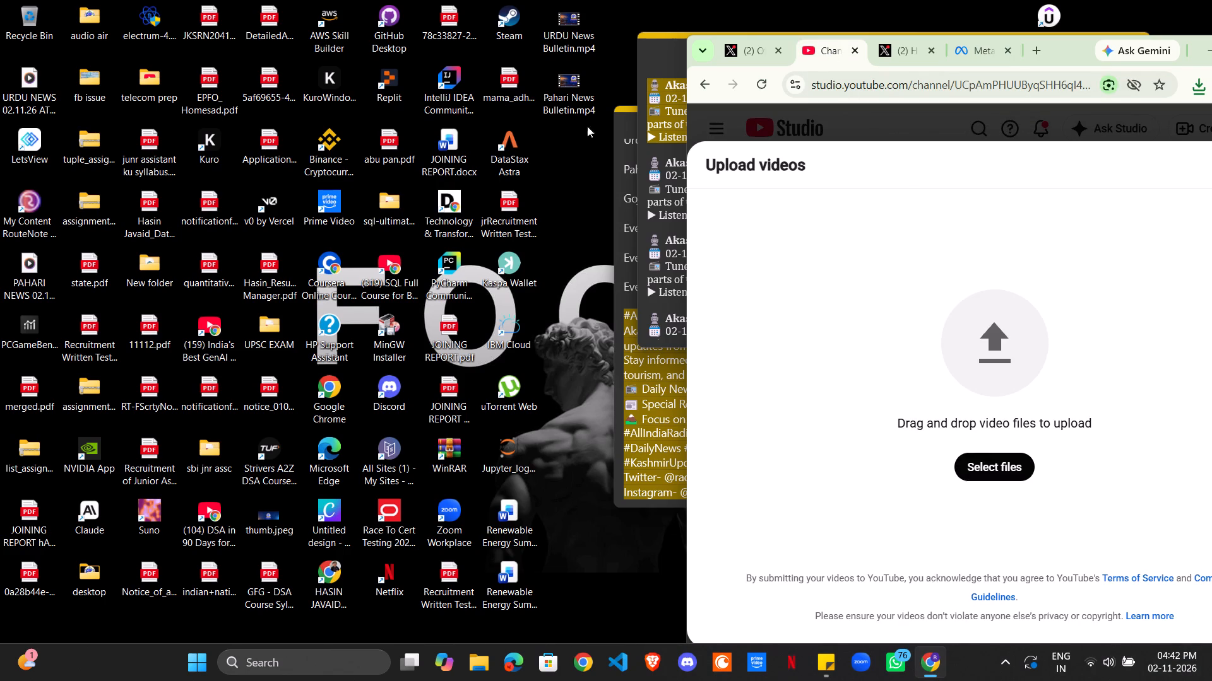
drag(564, 95, 949, 358)
Add Pahari News Bulletin.mp4 from the Desktop as the video of the Meta Business Suite reel.
click(971, 65)
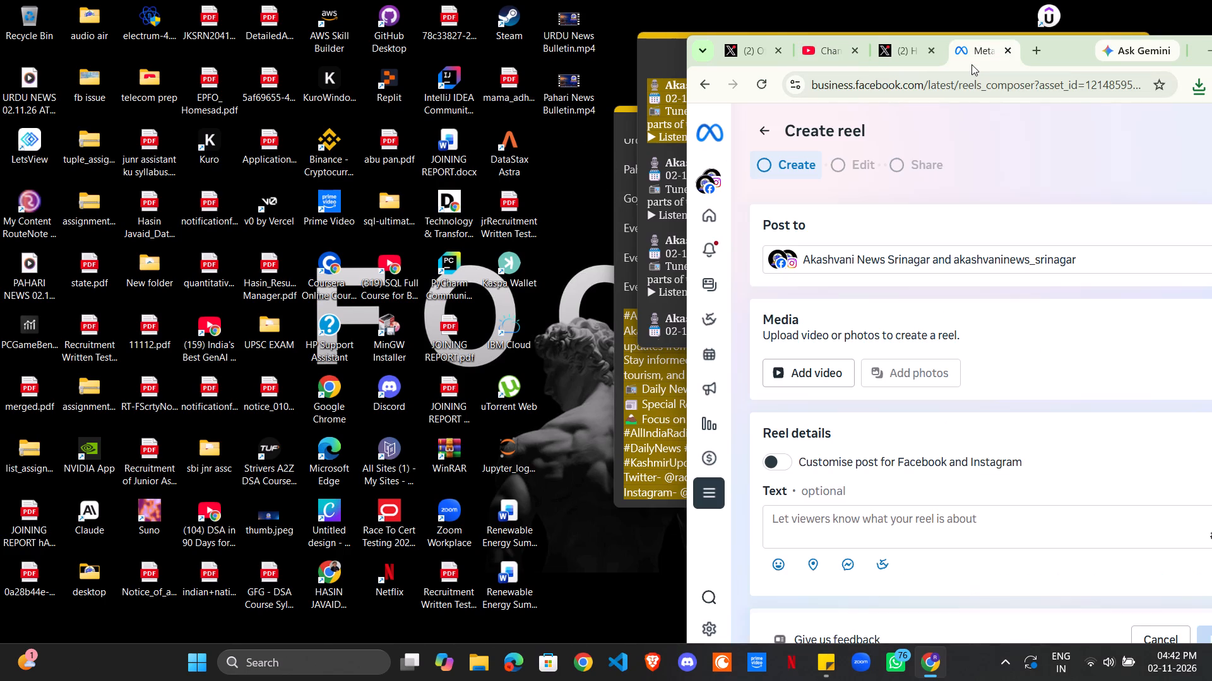
click(809, 365)
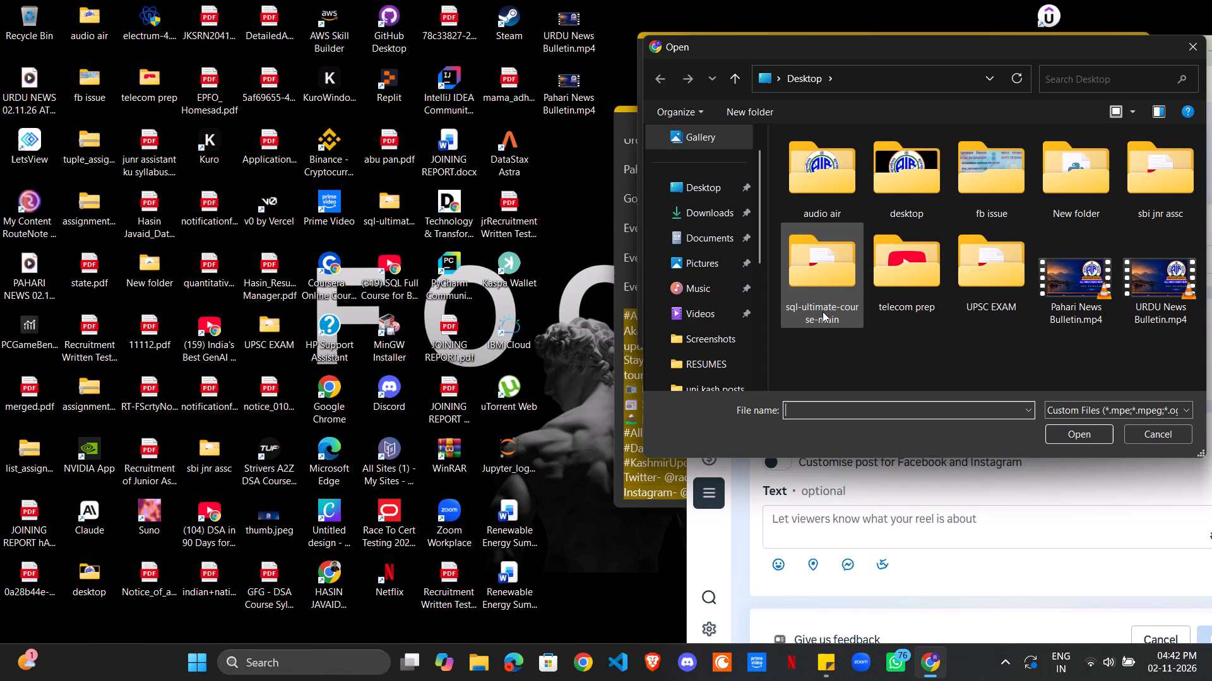
click(1087, 290)
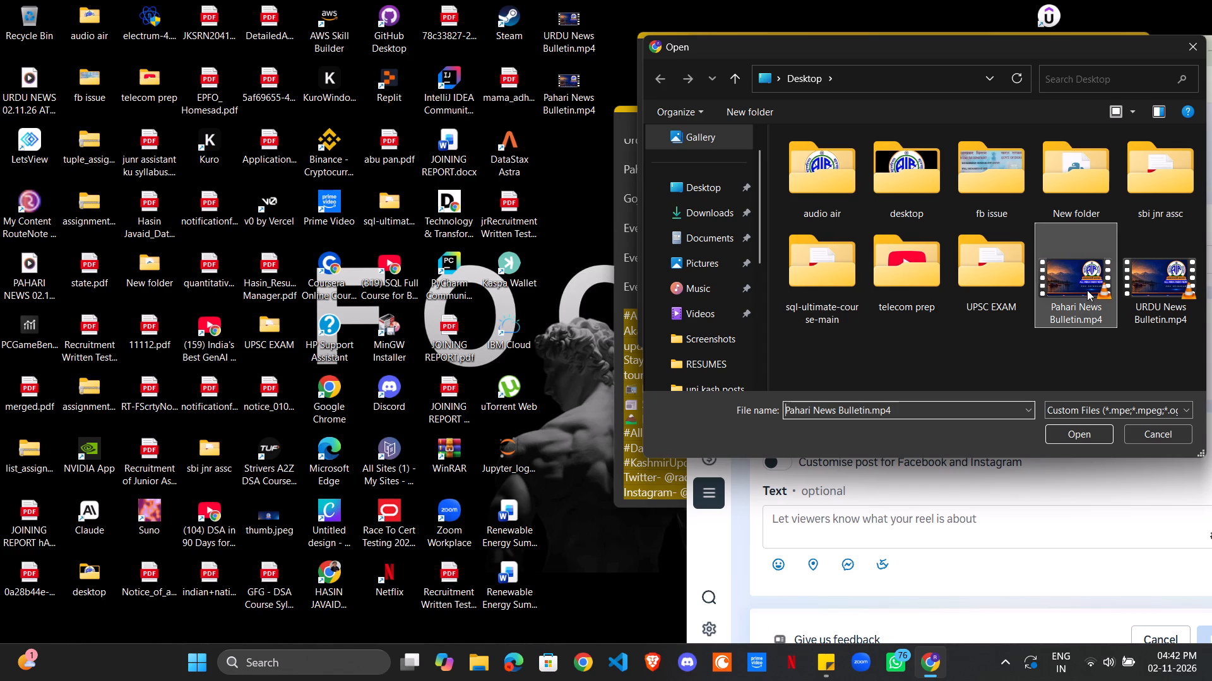
click(1081, 443)
drag(1079, 52, 934, 69)
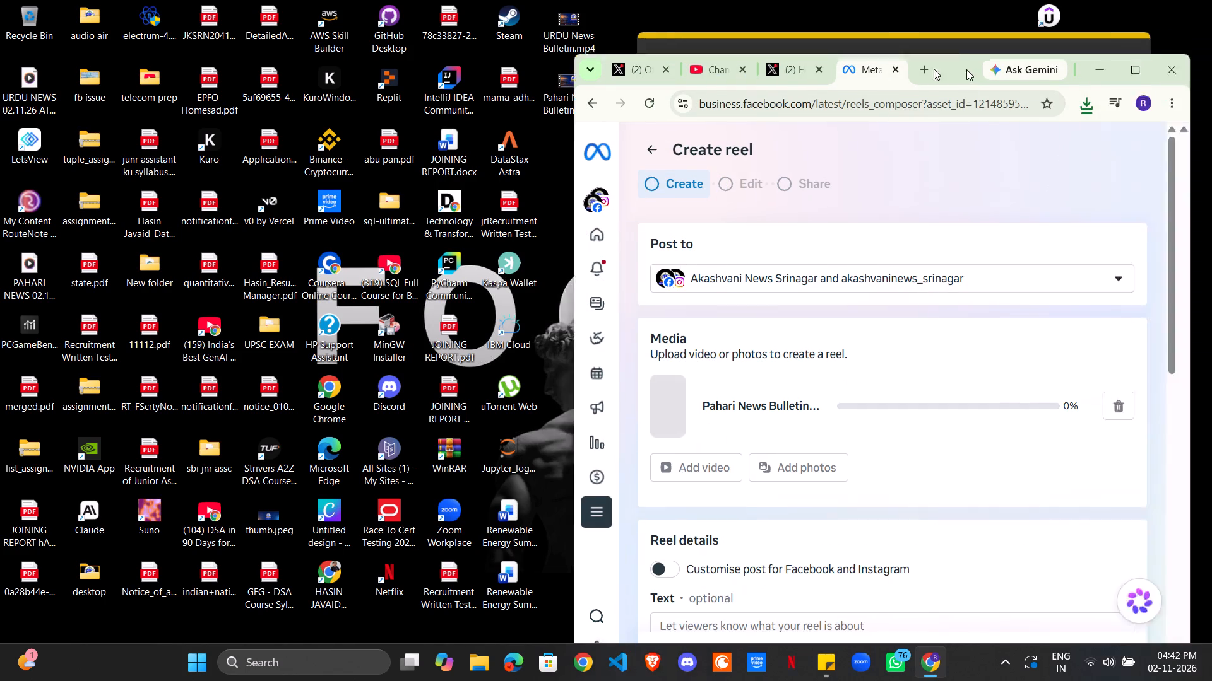
drag(934, 69, 872, 0)
click(911, 218)
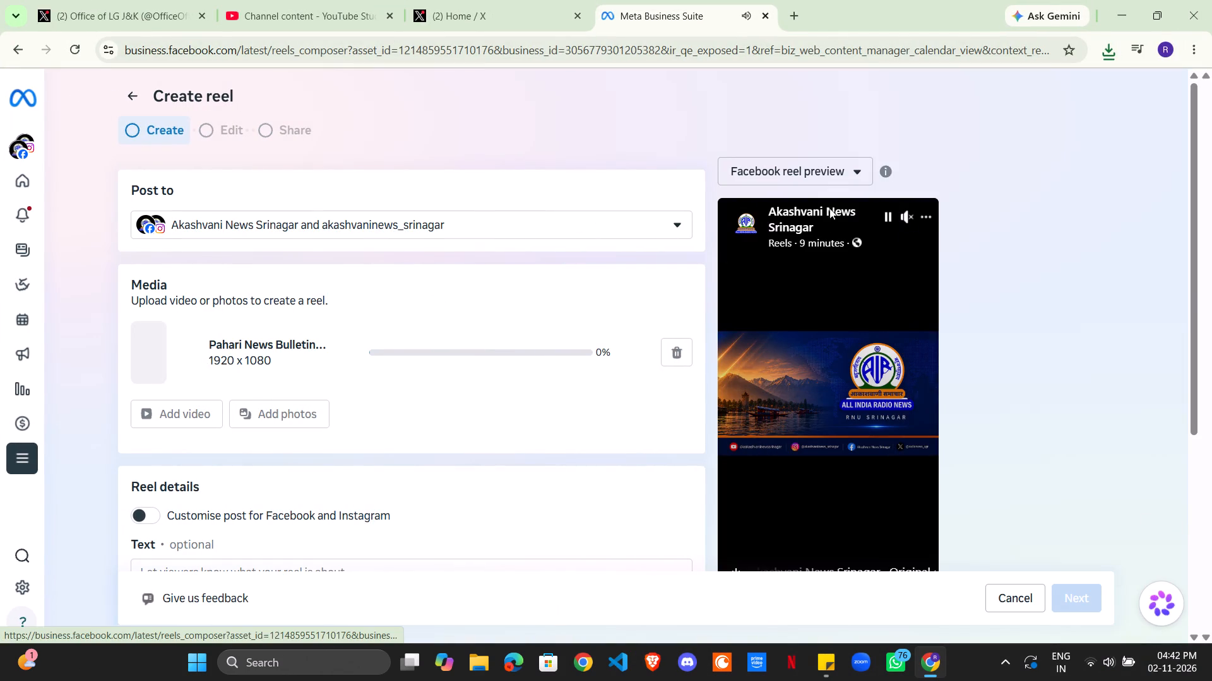
Fill the YouTube video's description with the #AllIndiaRadioSrinagar text block copied from the bulletin-titles sticky note.
click(338, 0)
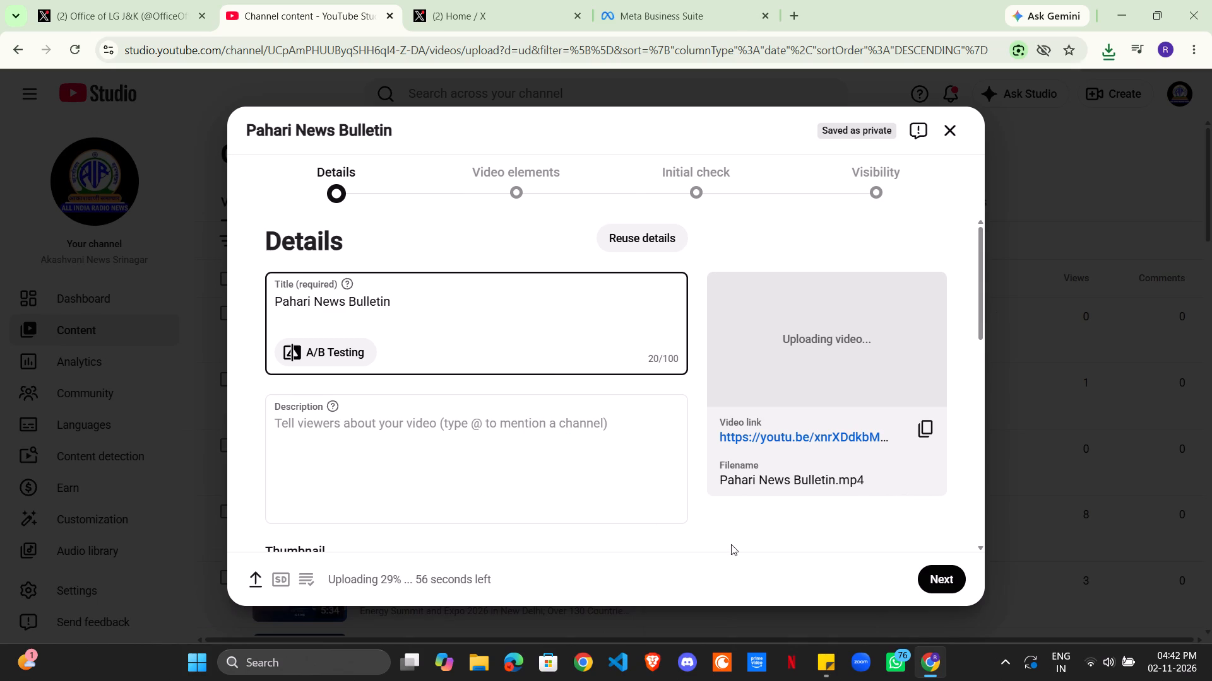
click(832, 651)
click(780, 600)
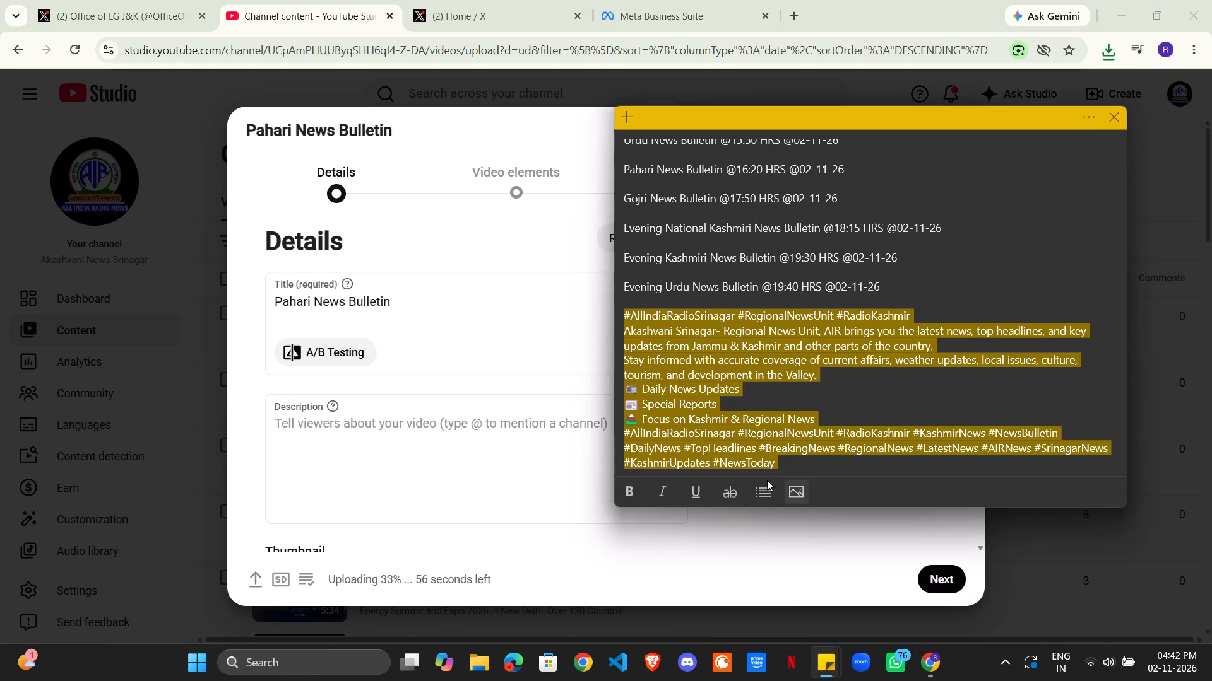
key(ctrl+c)
ctrl+click(430, 476)
key(ctrl+v)
click(814, 665)
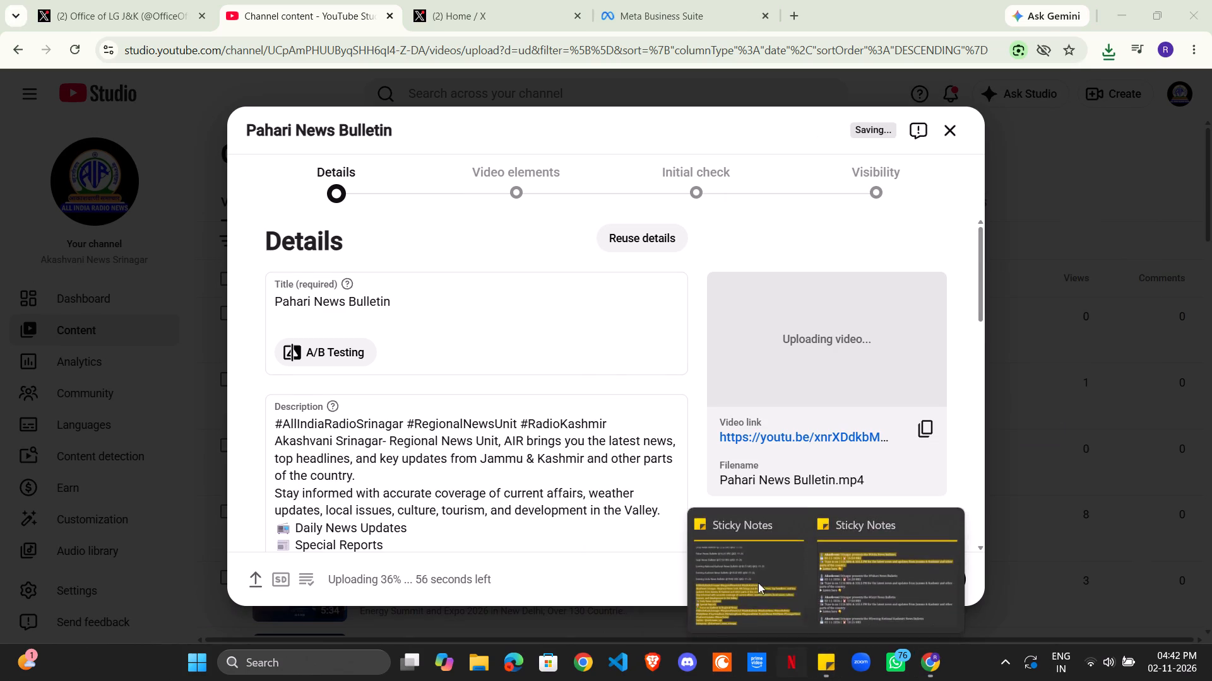
click(747, 567)
drag(870, 169, 571, 168)
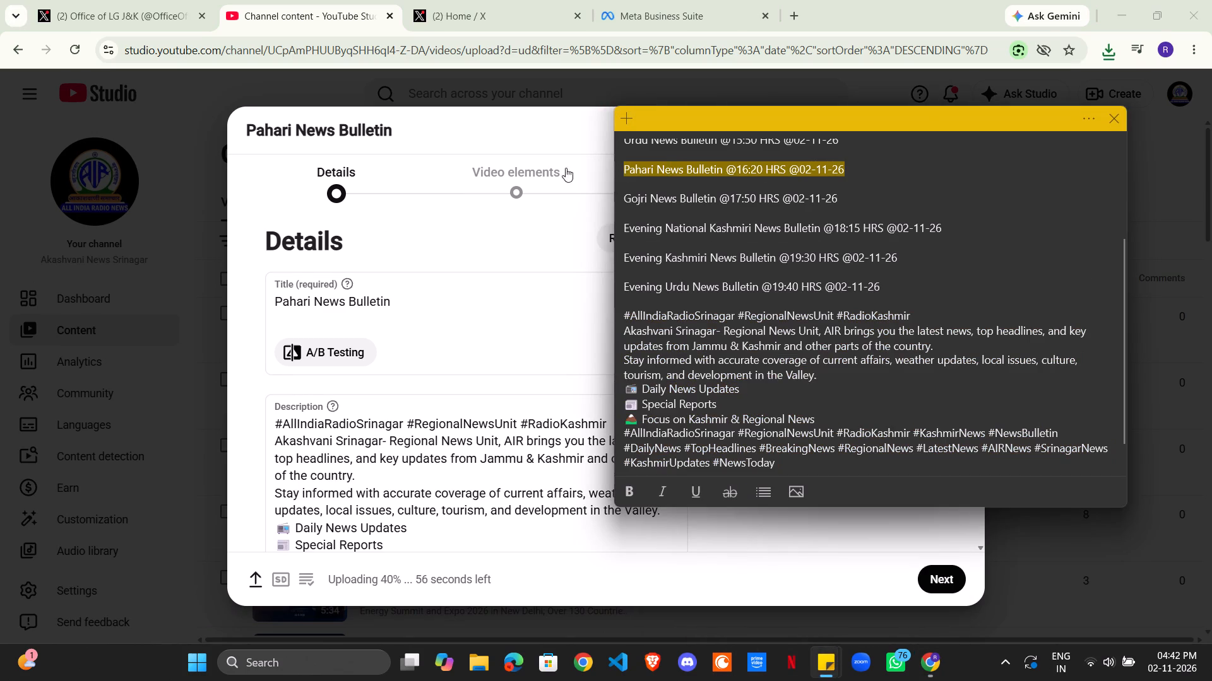
key(ctrl+c)
ctrl+click(443, 317)
key(ctrl+a)
key(ctrl+v)
Copy the 02-11-2026, 16:20 HRS #Pahari News Bulletin caption from the other sticky note into the reel text, removing the "Listen here" line.
click(819, 665)
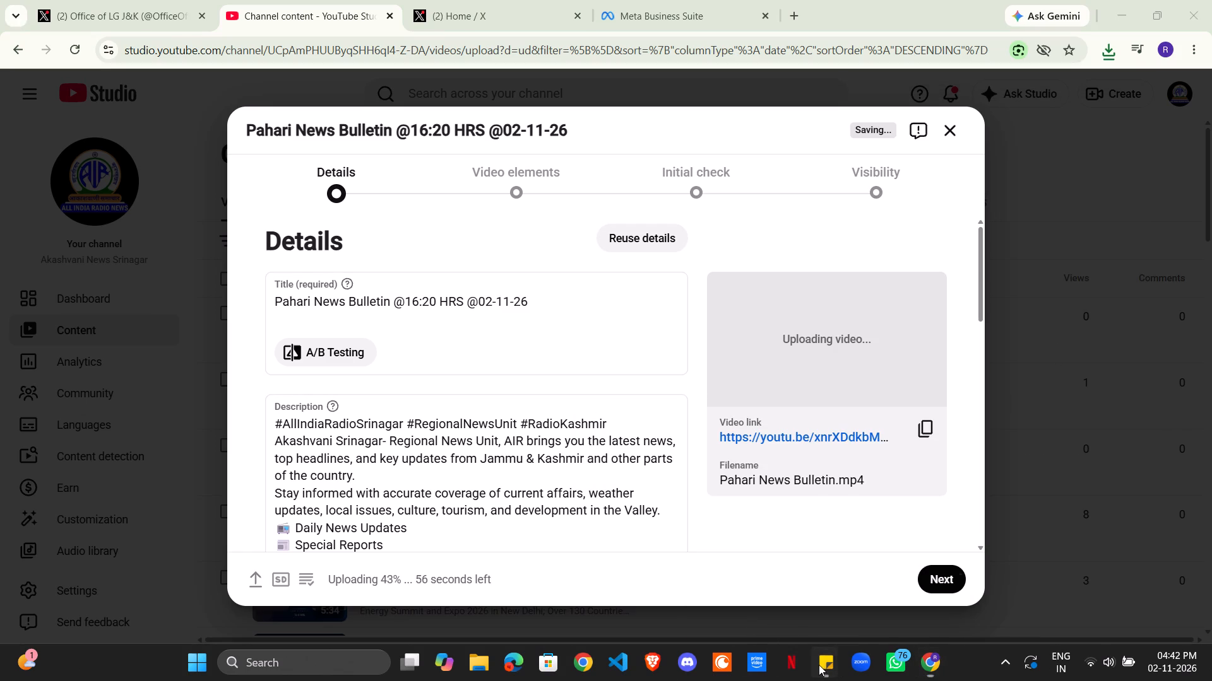
click(877, 593)
click(752, 205)
drag(743, 213, 626, 164)
key(ctrl+c)
click(668, 0)
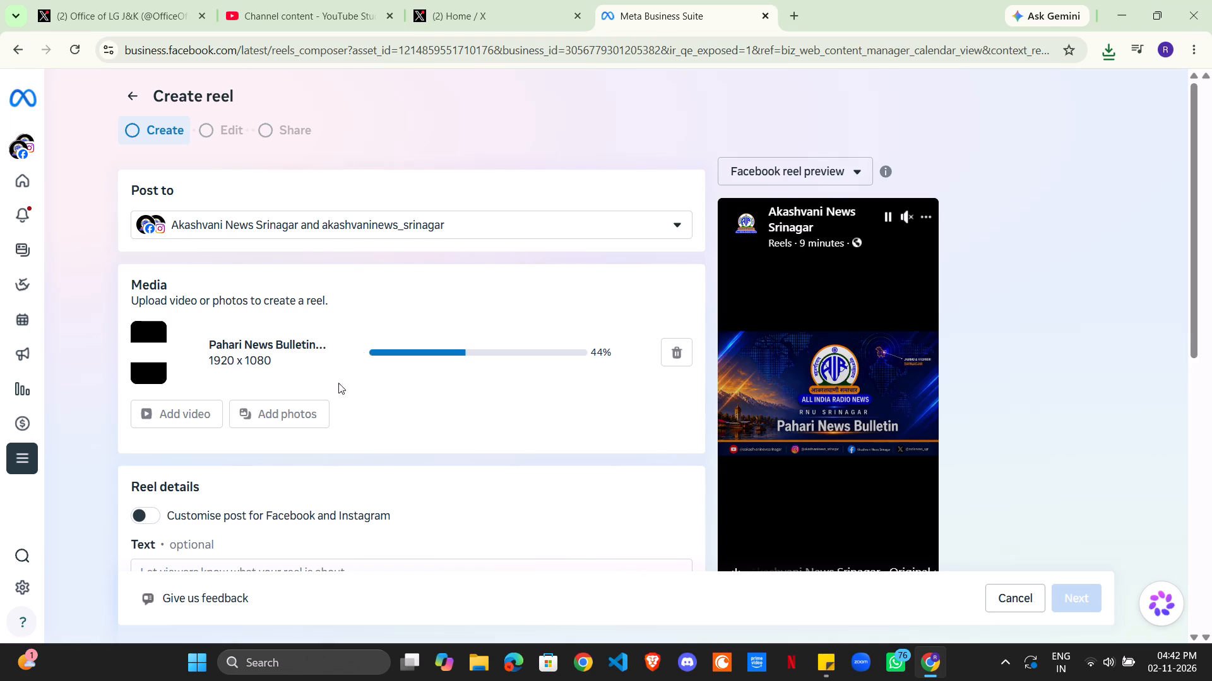
scroll(349, 472, down, 2)
click(356, 408)
key(ctrl+v)
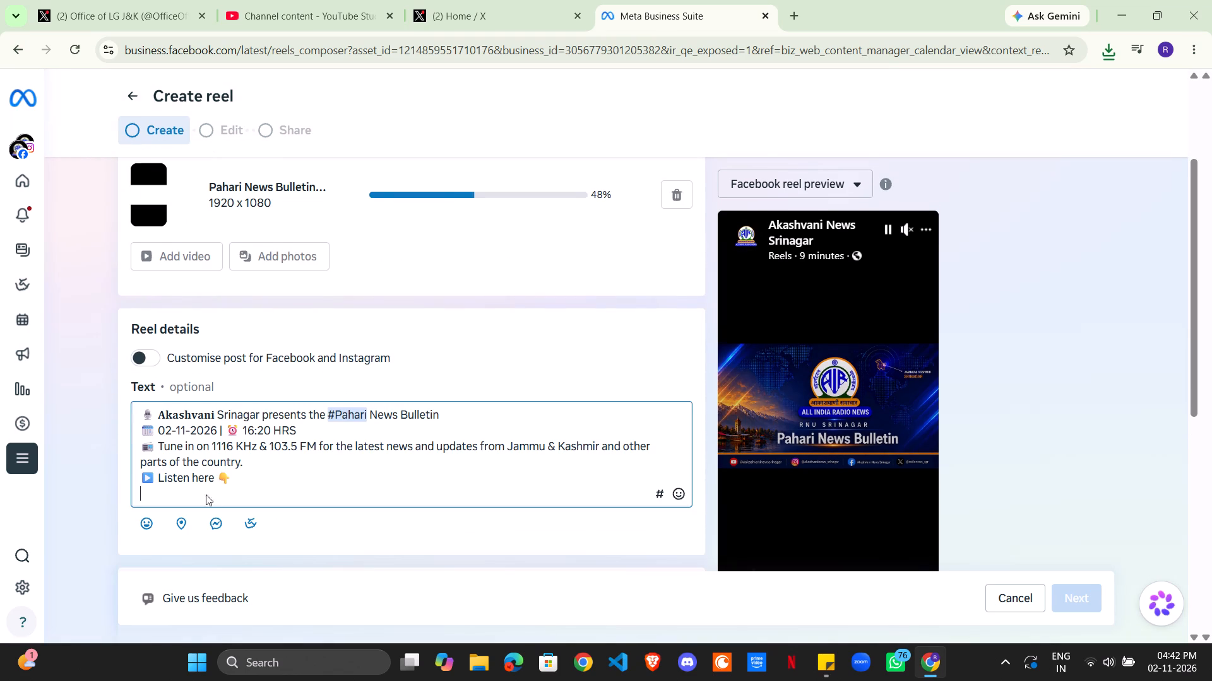
drag(202, 494, 124, 484)
key(BackSpace)
key(BackSpace)
Upload the All India Radio News logo image as the reel's custom thumbnail.
scroll(436, 460, down, 3)
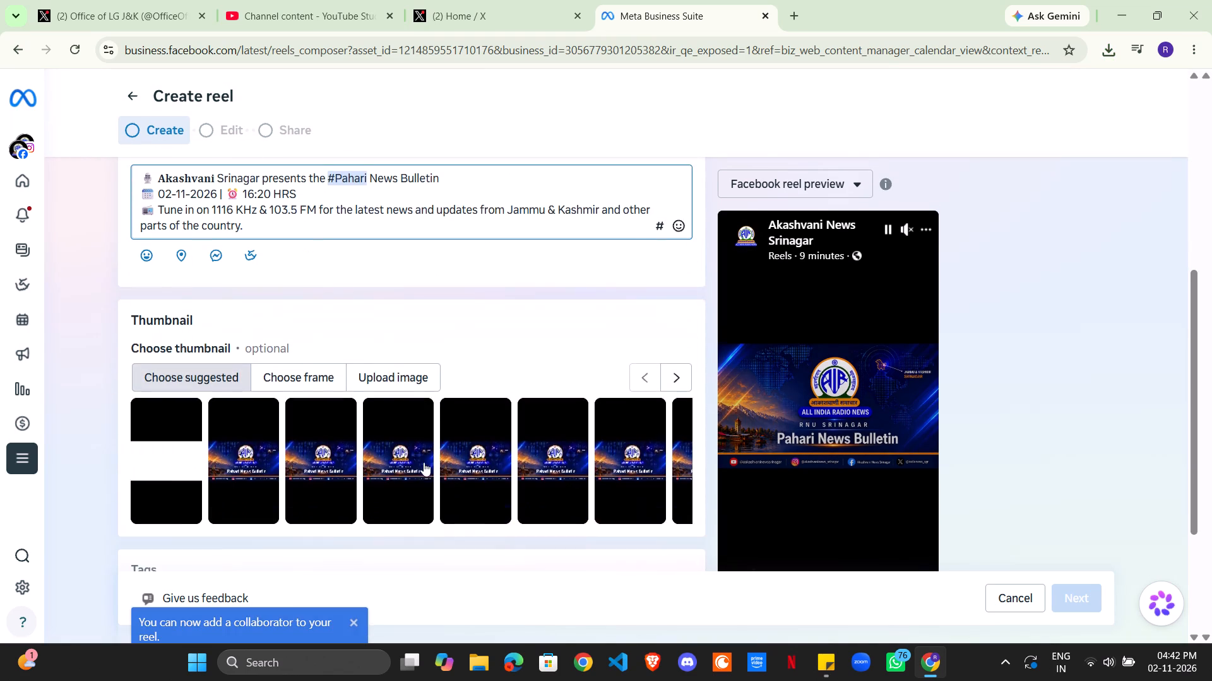
click(401, 371)
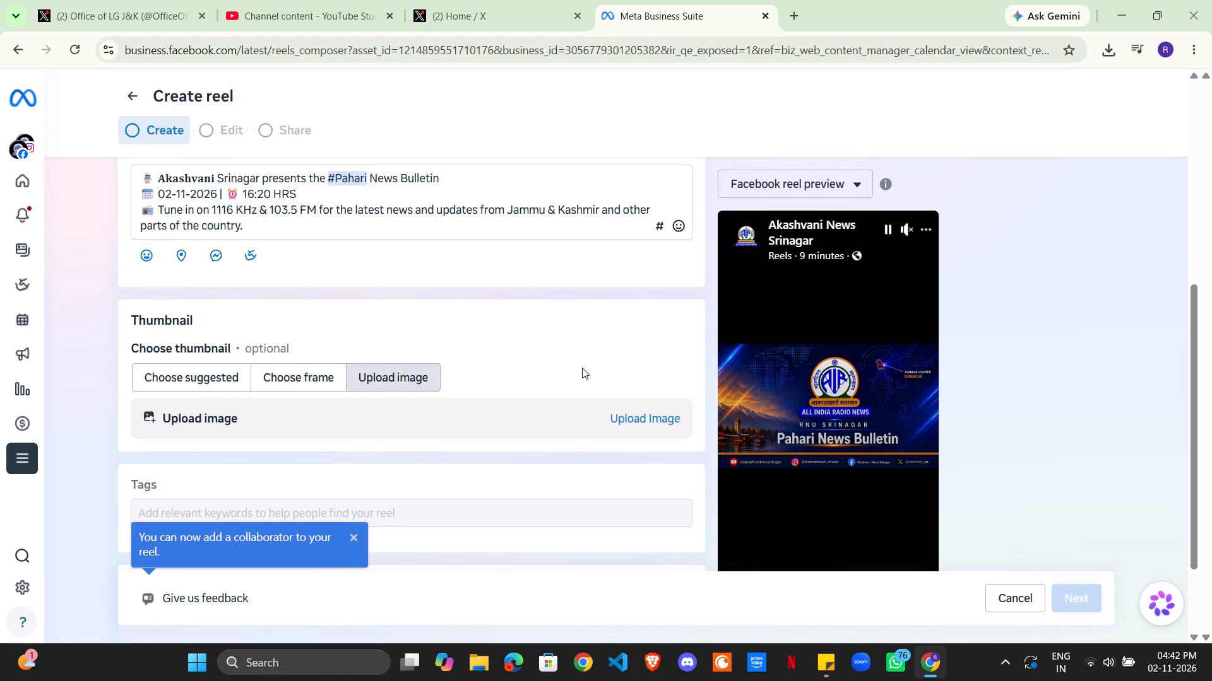
click(614, 397)
click(621, 408)
click(625, 413)
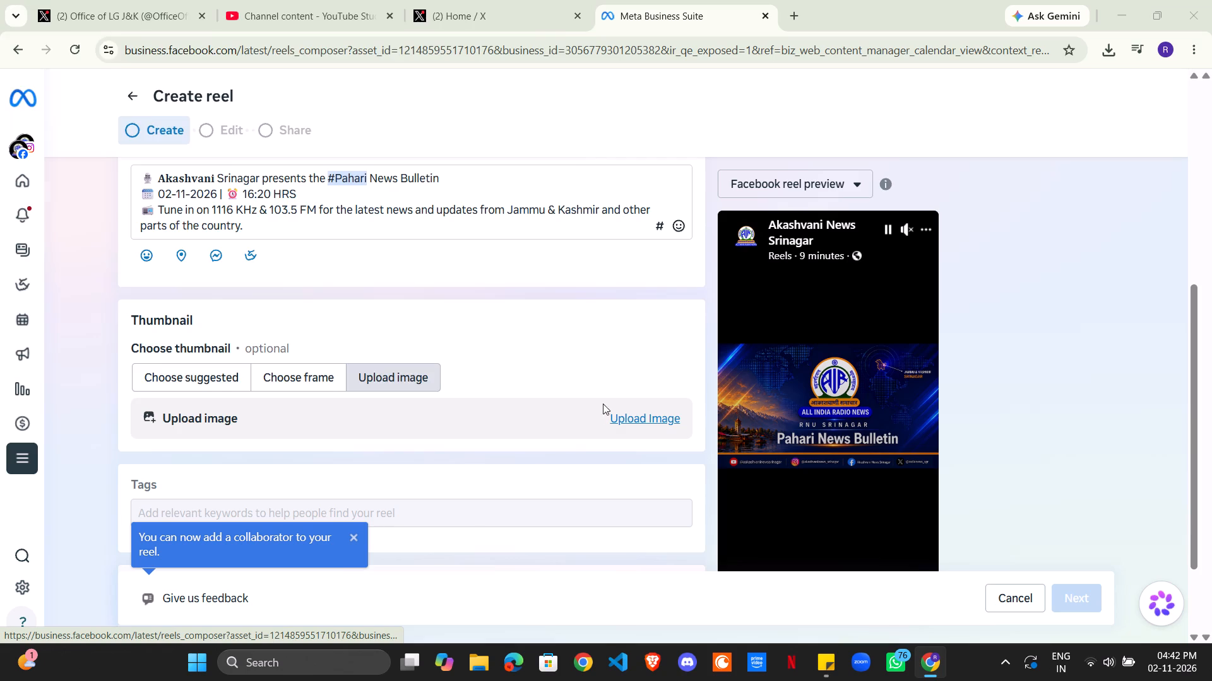
click(501, 251)
click(460, 406)
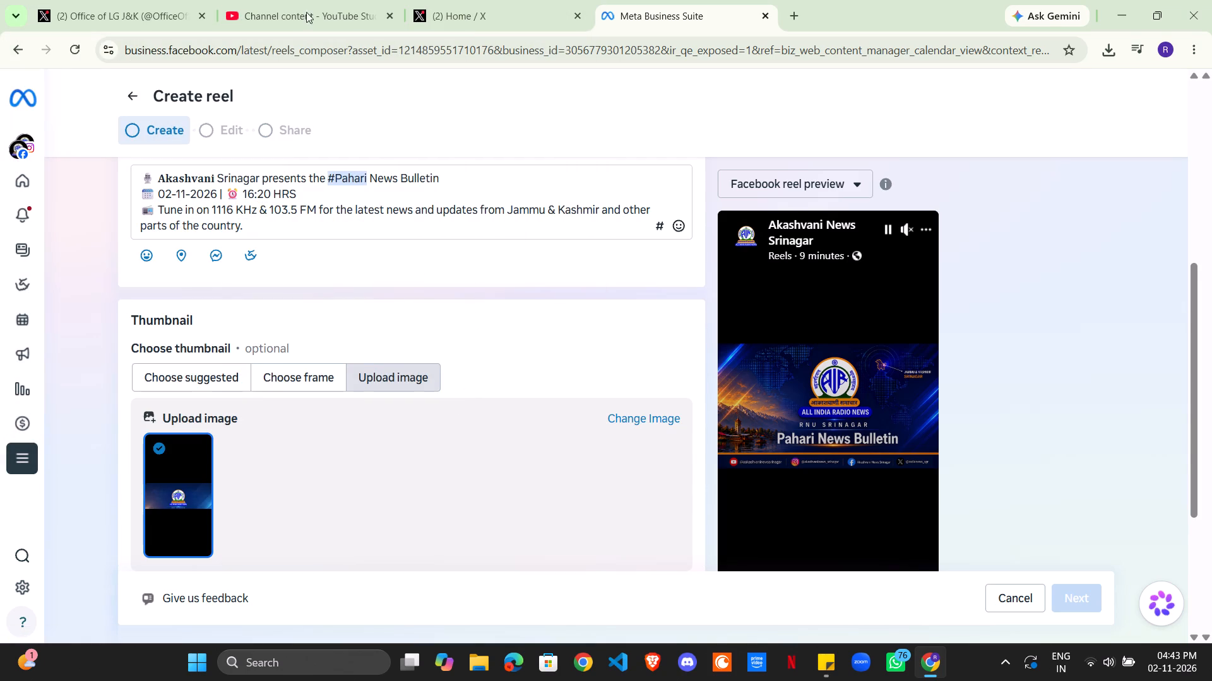
Upload thumb.jpeg from the Desktop as the YouTube video's thumbnail.
click(328, 0)
scroll(438, 412, down, 3)
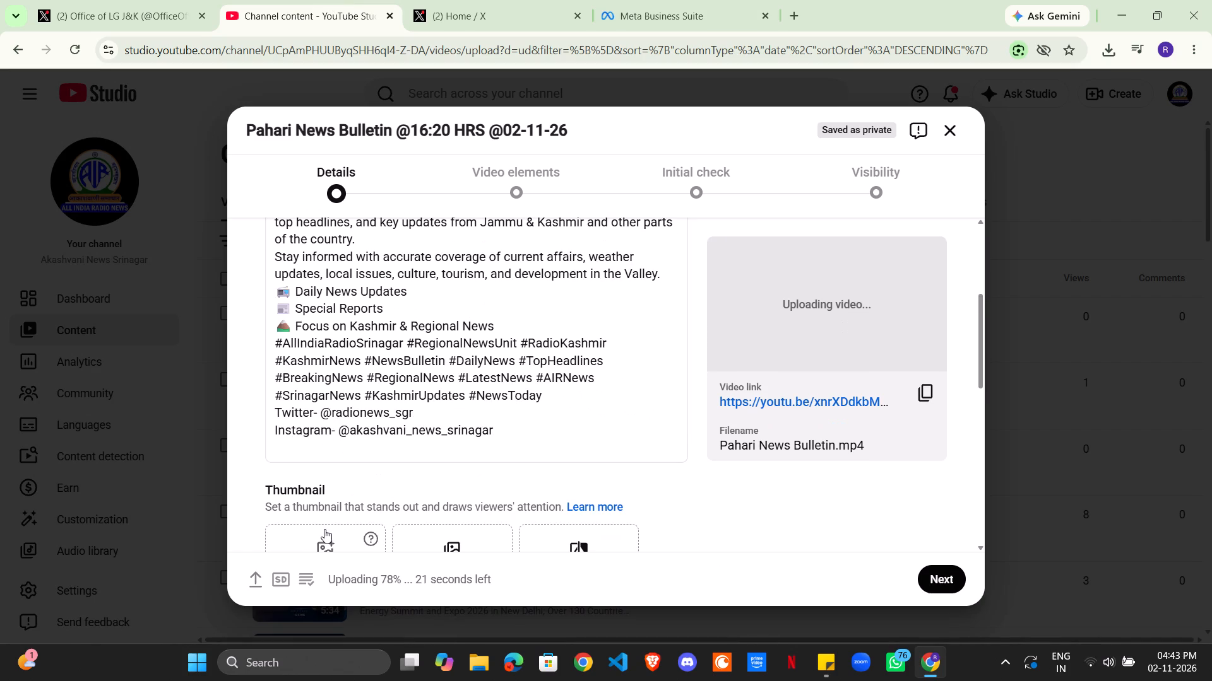
click(324, 533)
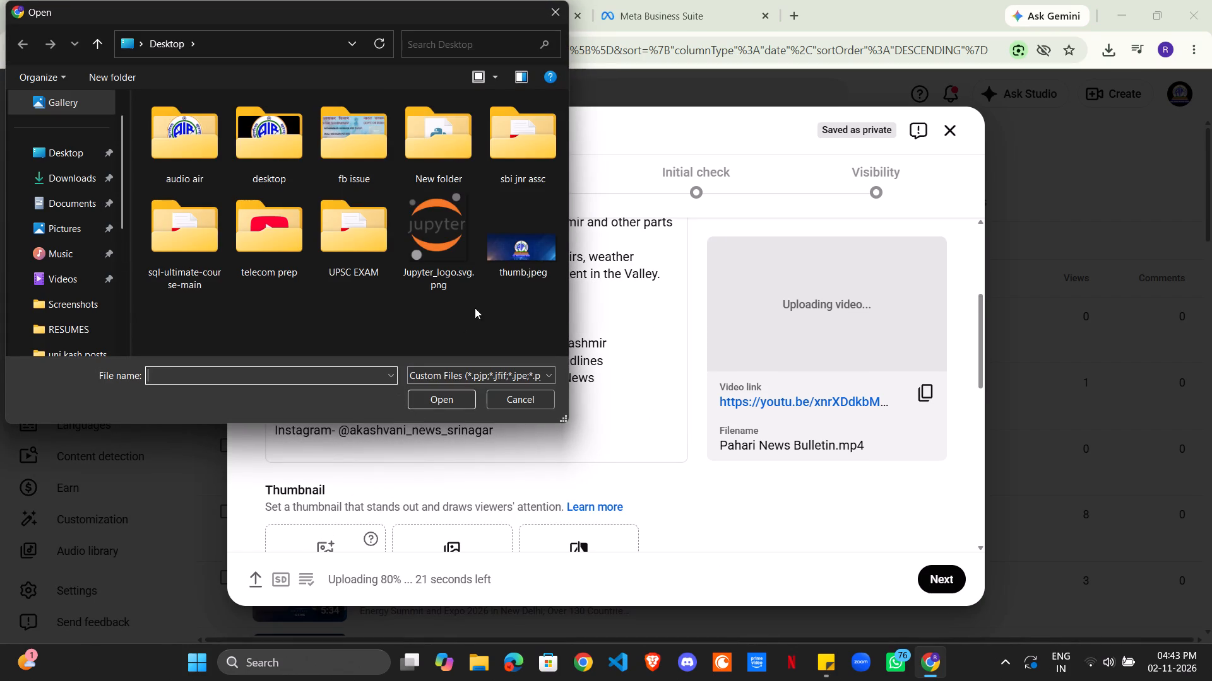
click(509, 253)
click(441, 392)
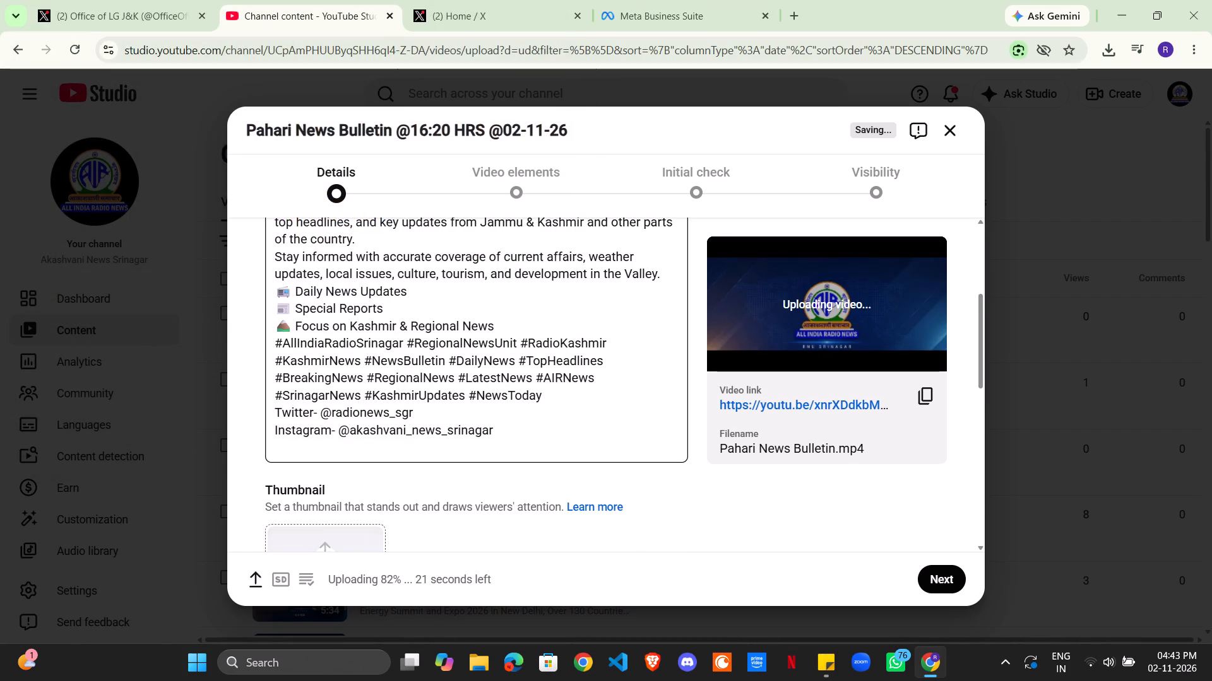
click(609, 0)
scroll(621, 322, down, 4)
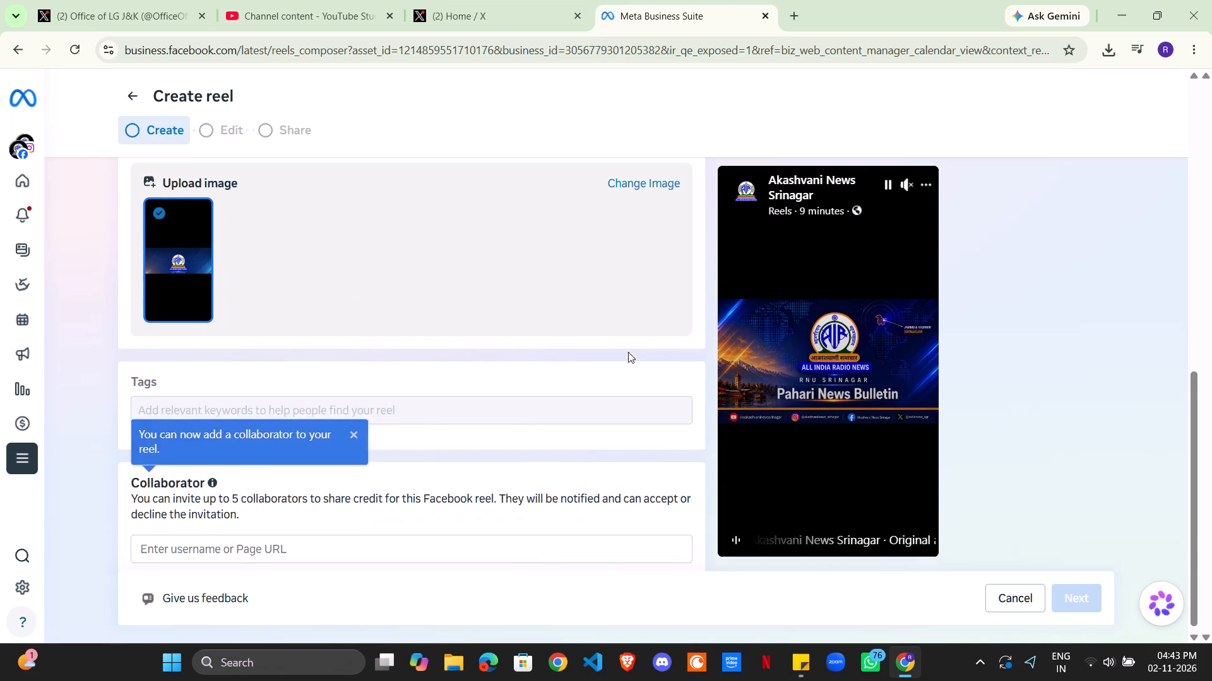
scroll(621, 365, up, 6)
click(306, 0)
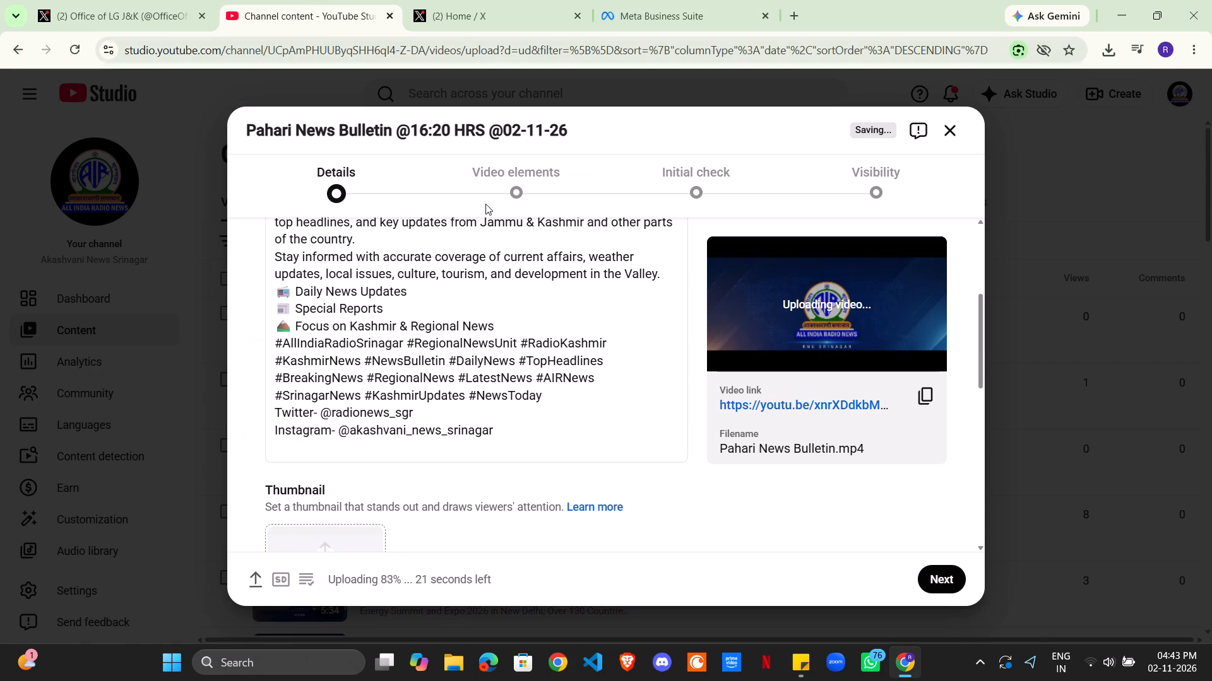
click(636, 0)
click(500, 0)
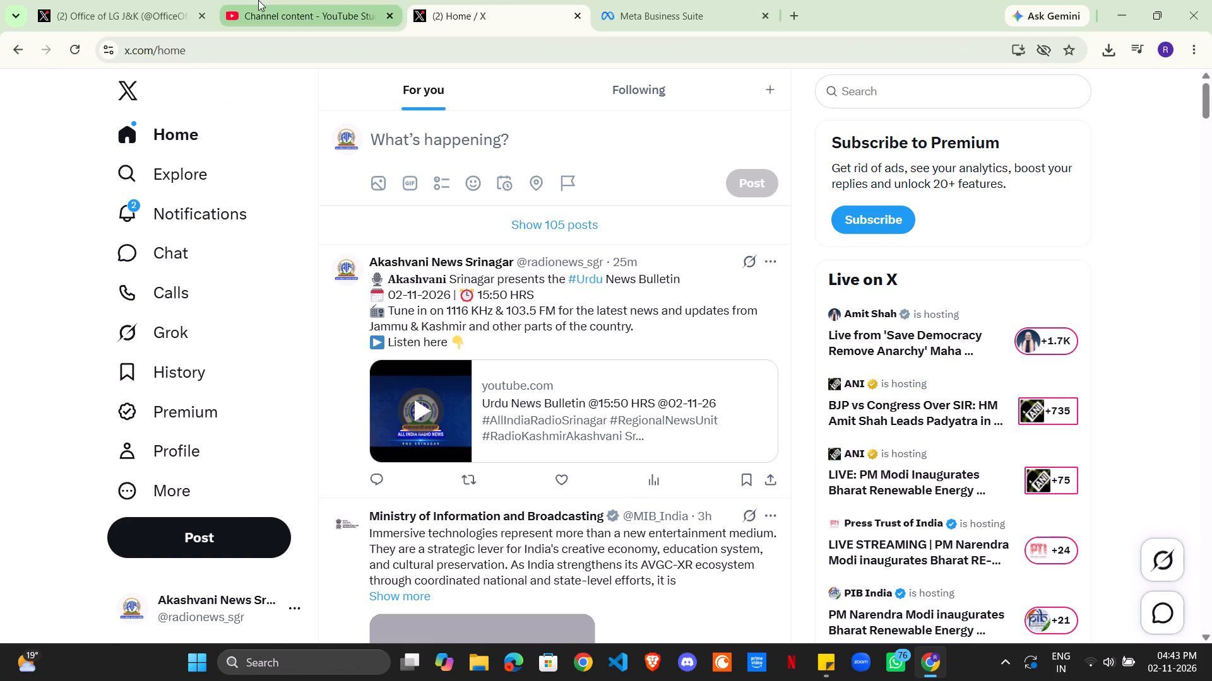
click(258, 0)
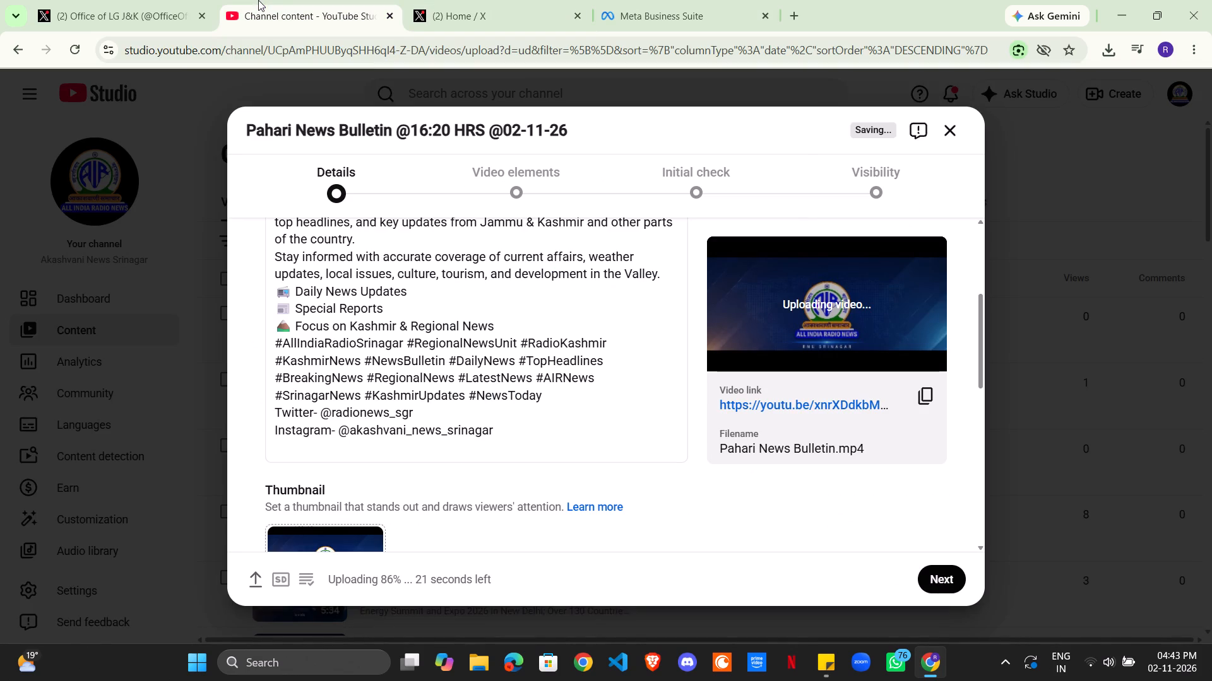
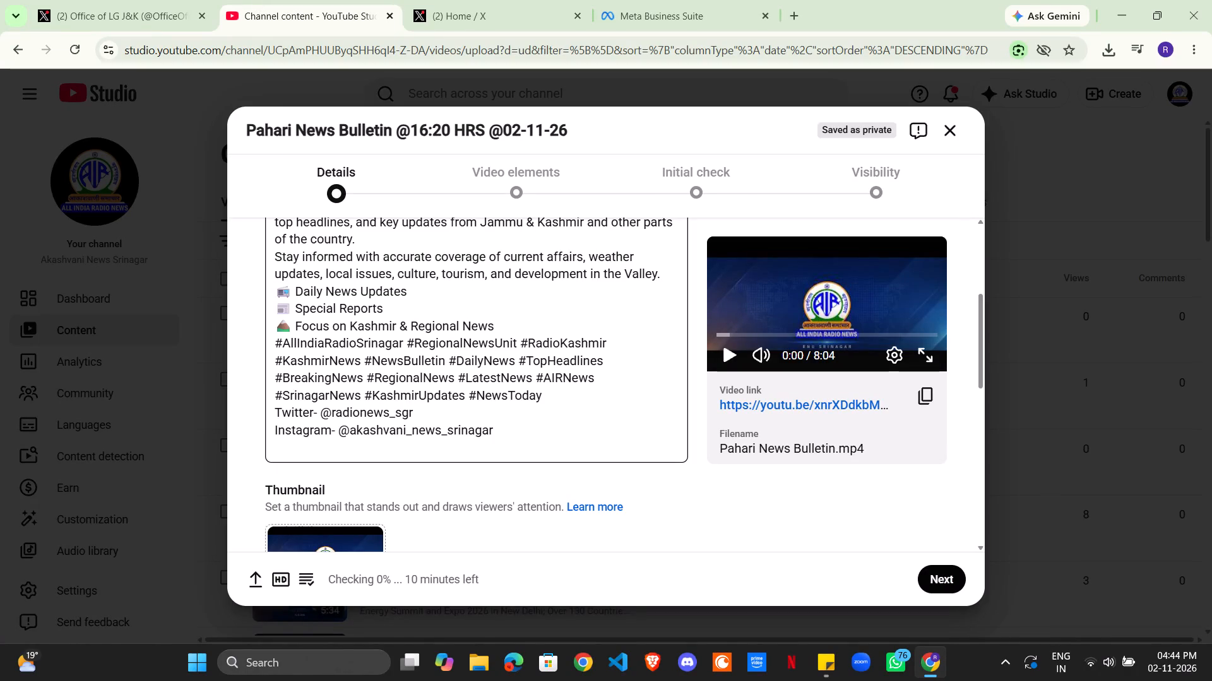
Advance the Pahari News Bulletin upload through its remaining stages without adding elements and publish it with Public visibility.
click(945, 581)
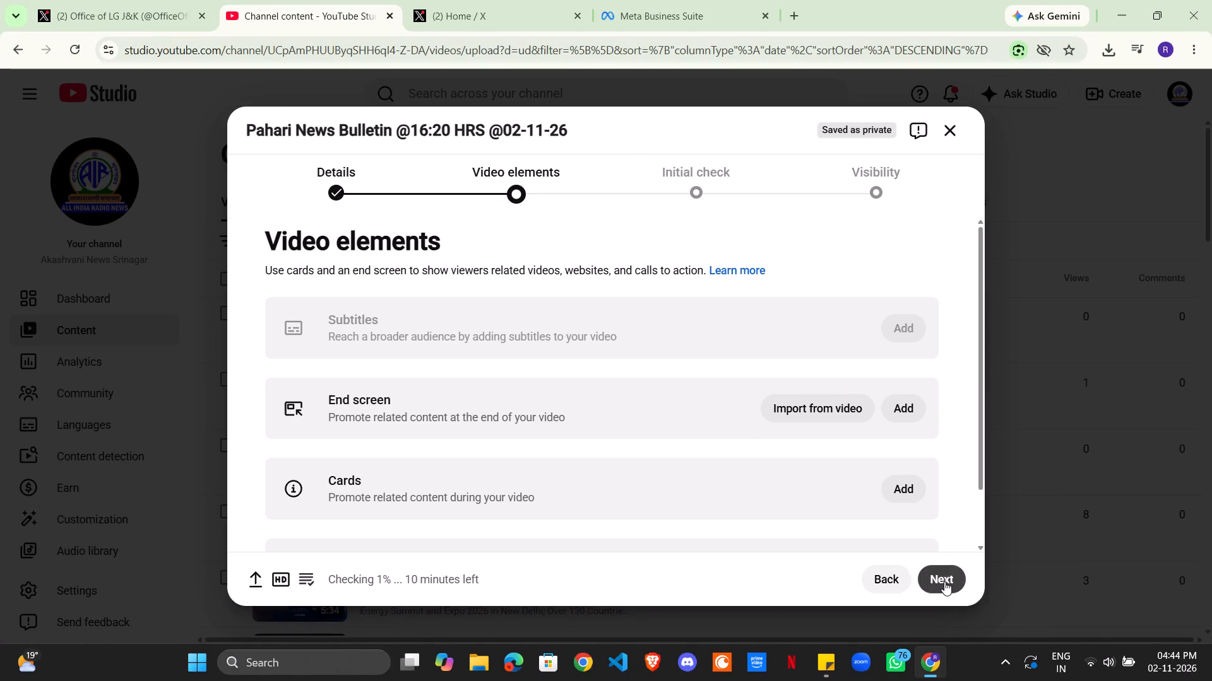
click(941, 579)
click(940, 579)
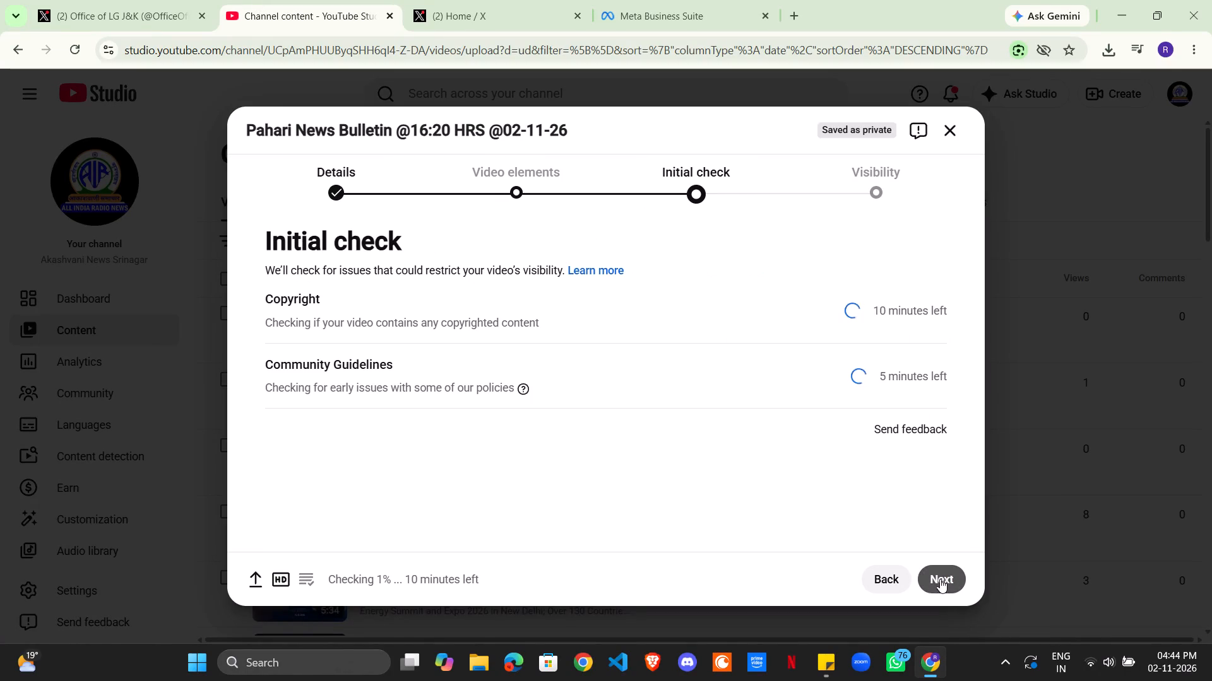
click(366, 436)
click(352, 445)
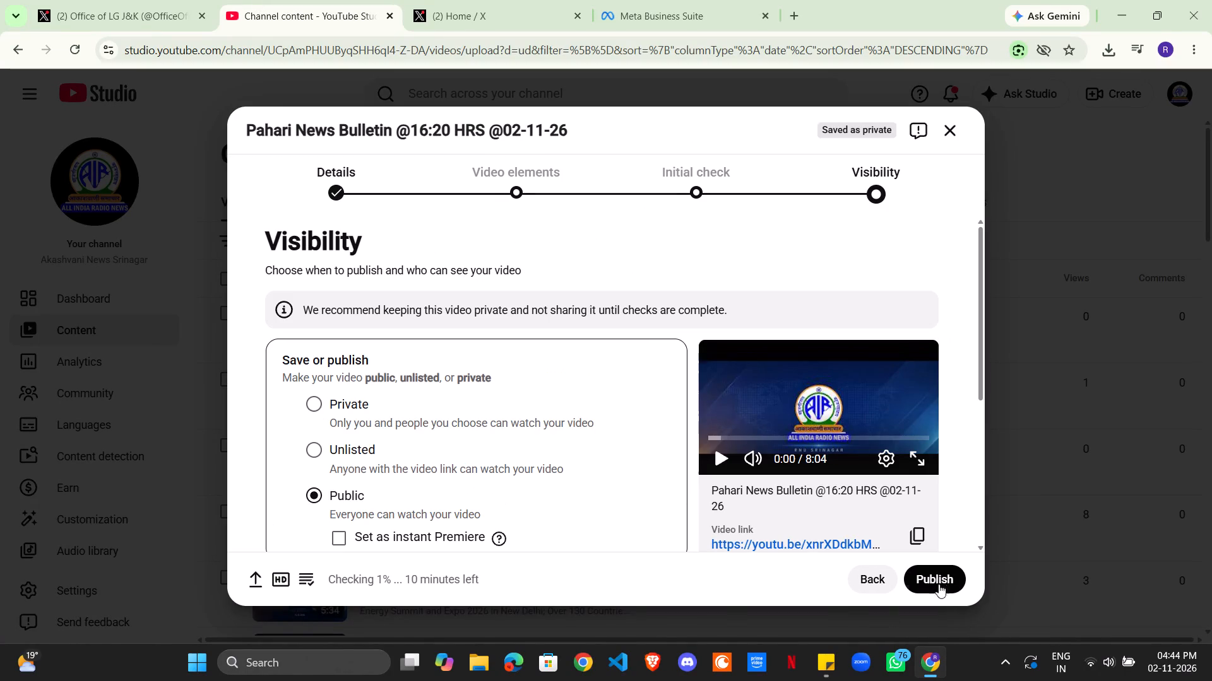
click(941, 582)
click(623, 414)
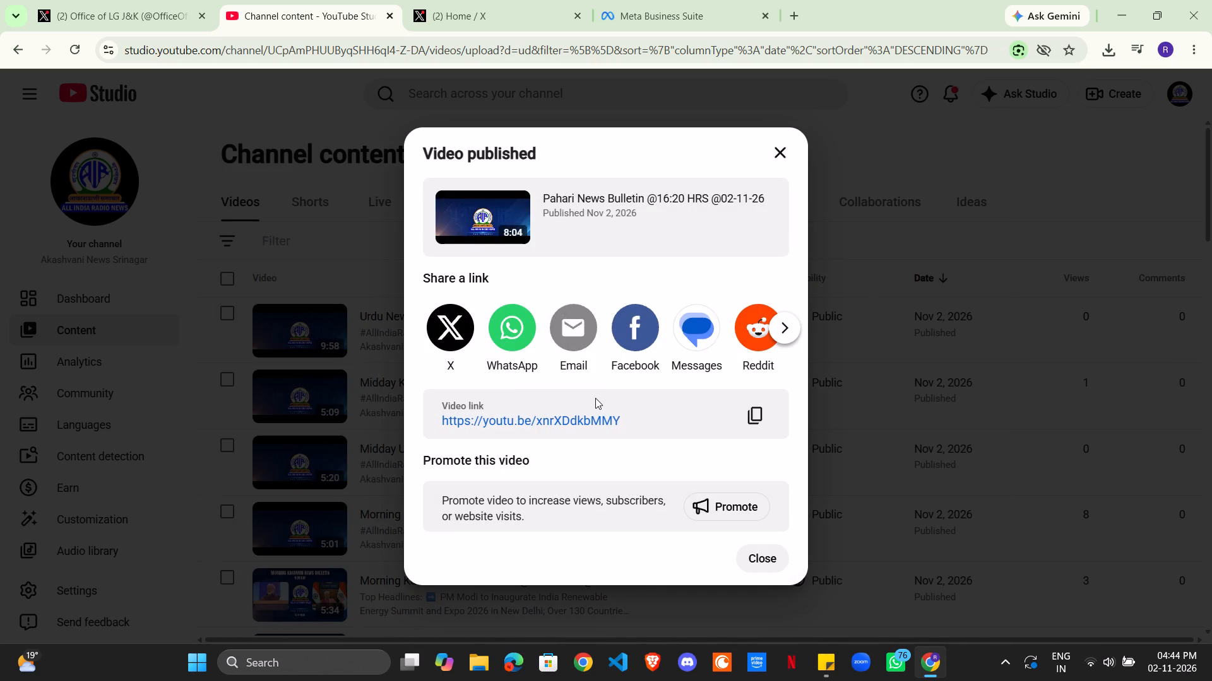
click(444, 329)
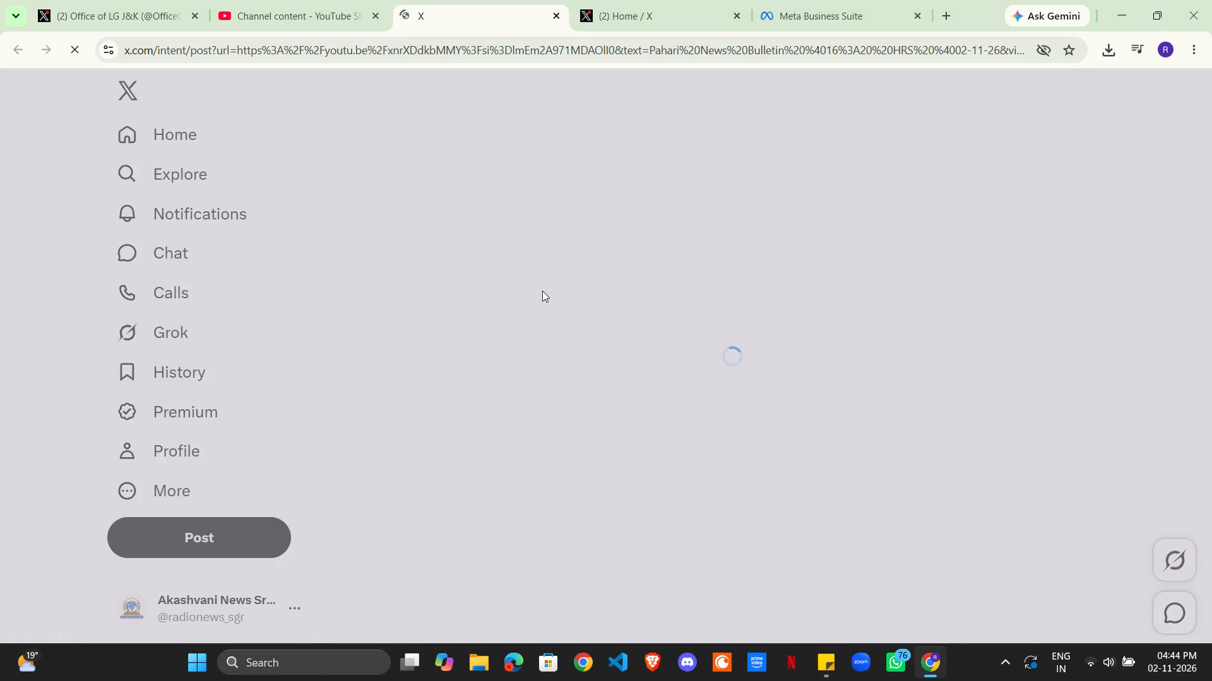
drag(423, 160, 425, 160)
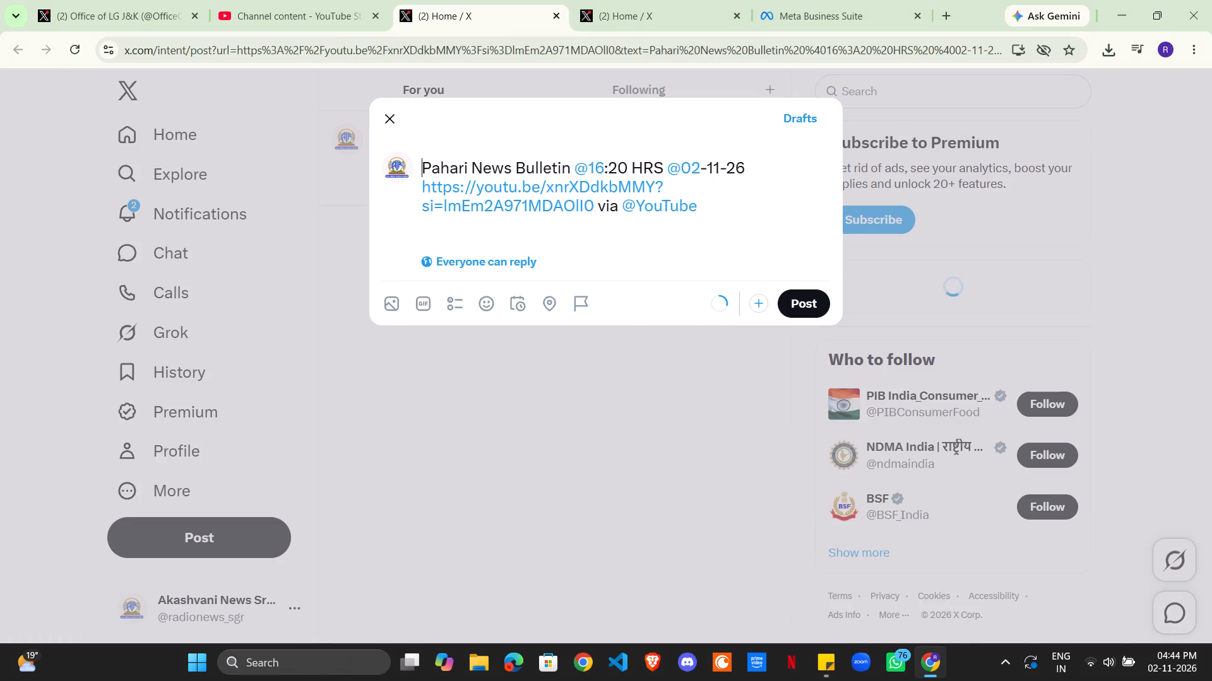
drag(425, 160, 781, 162)
key(ctrl+v)
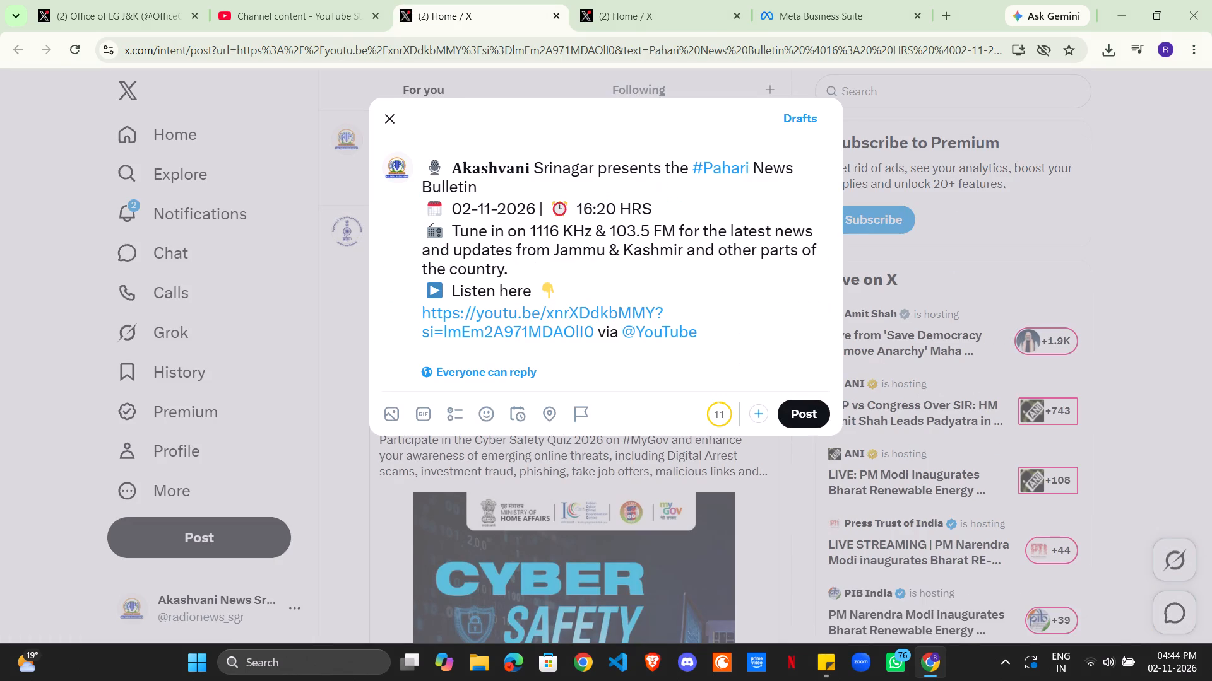
drag(593, 330, 946, 352)
key(BackSpace)
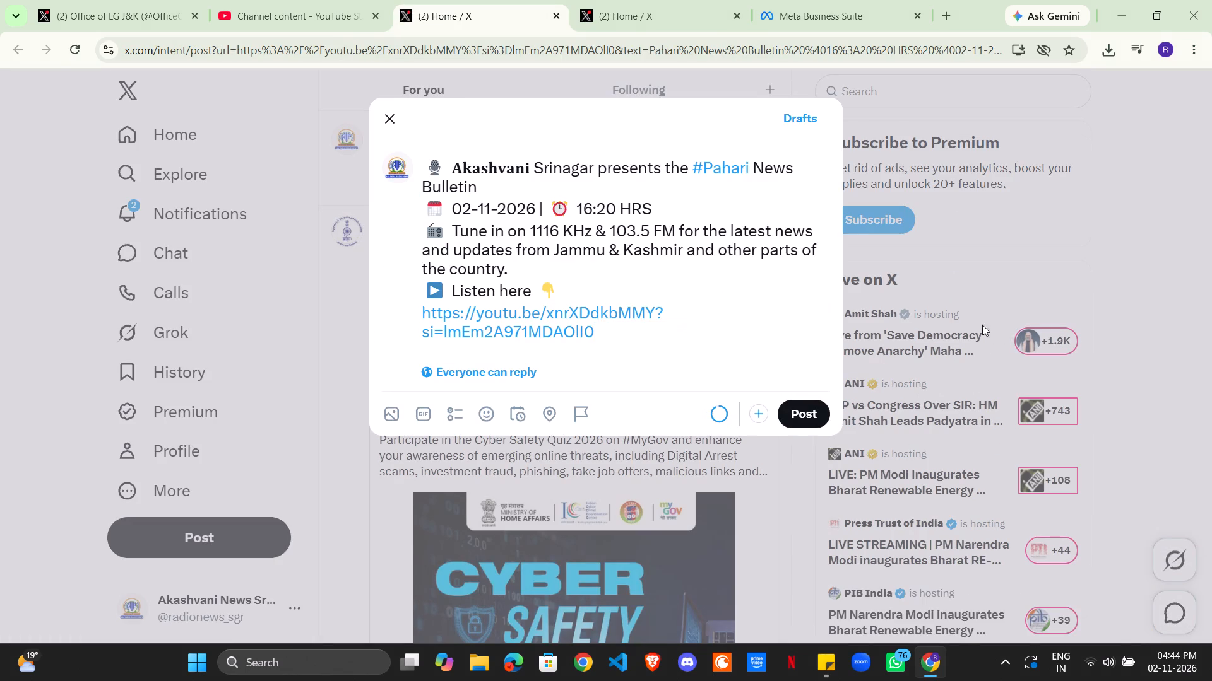
click(806, 412)
click(665, 0)
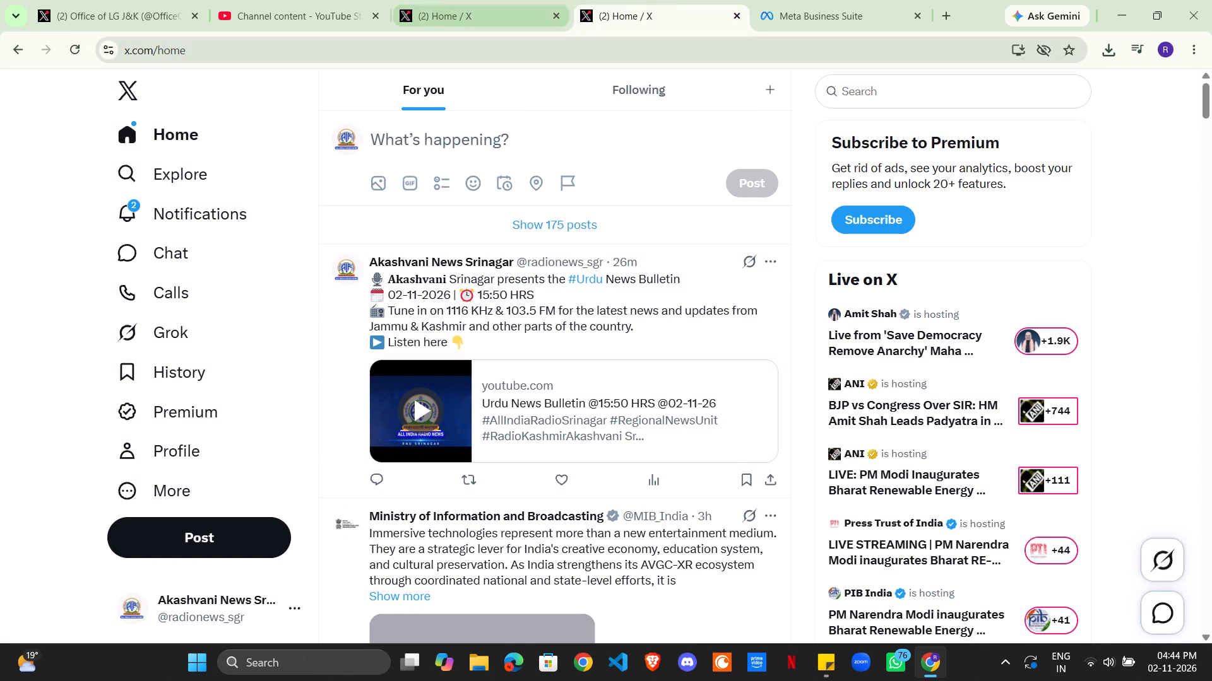
click(520, 0)
Advance the Pahari News Bulletin reel in Meta Business Suite through its Edit and Share stages and share it.
click(810, 2)
scroll(779, 441, down, 3)
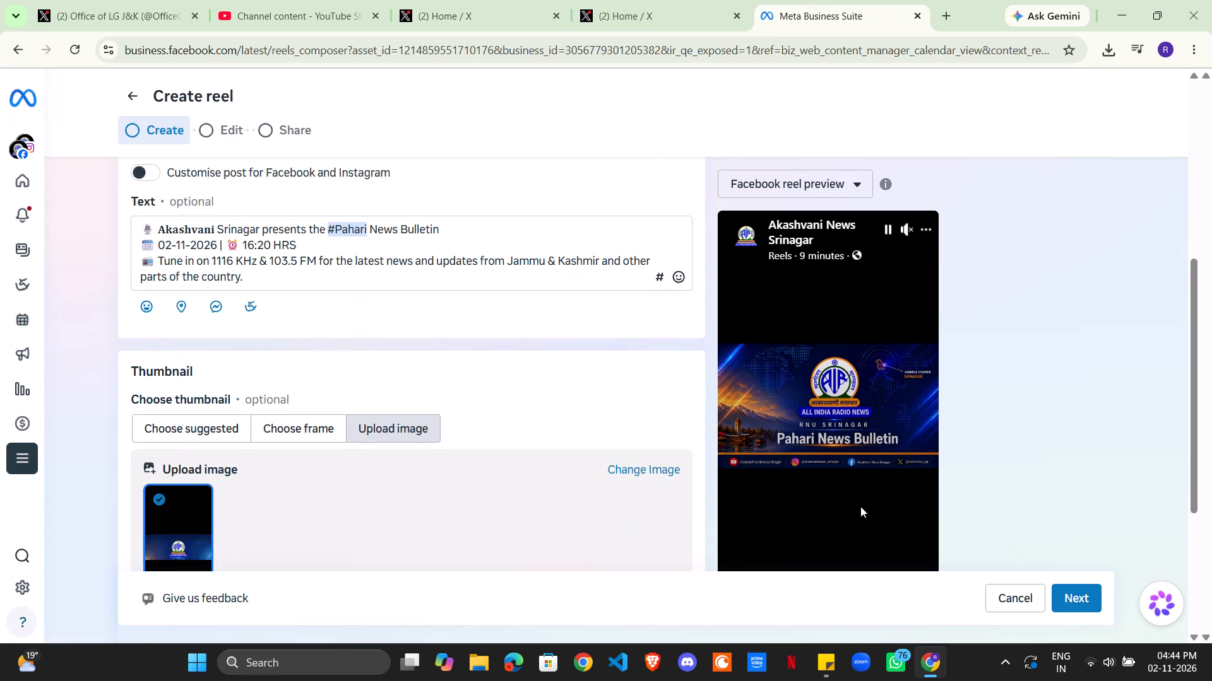
triple_click(1090, 598)
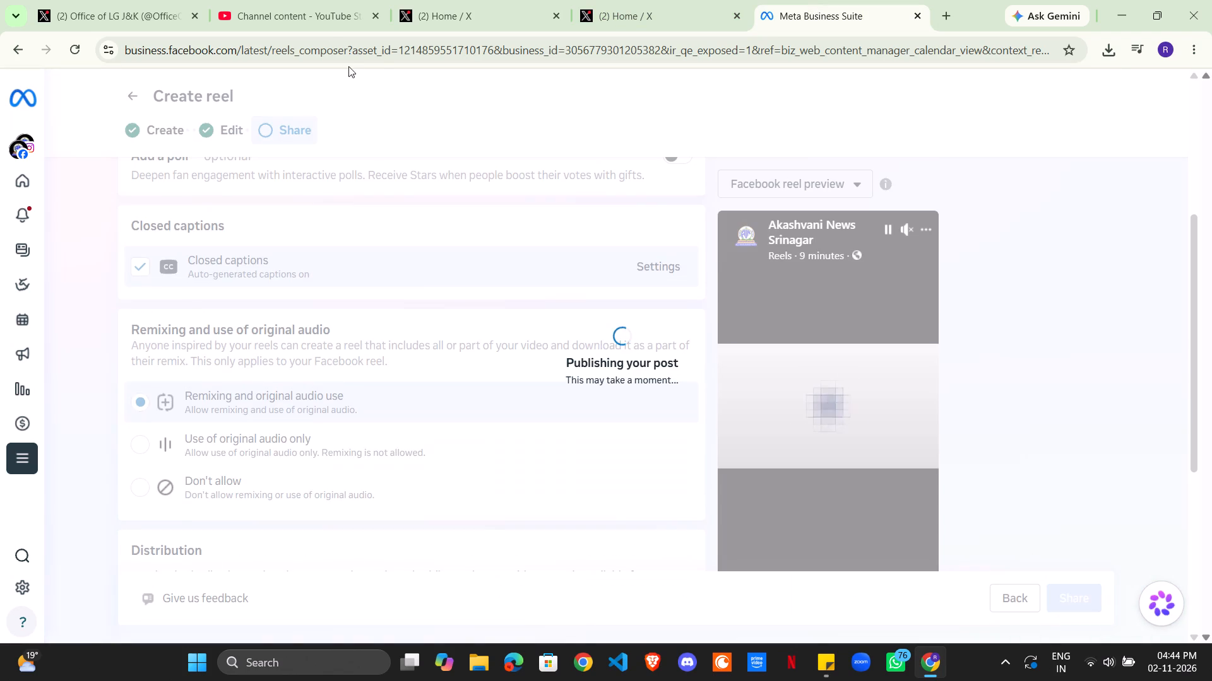
Dismiss YouTube Studio's Video published dialog and close the Office of LG J&K and YouTube Studio pages.
click(282, 0)
click(773, 148)
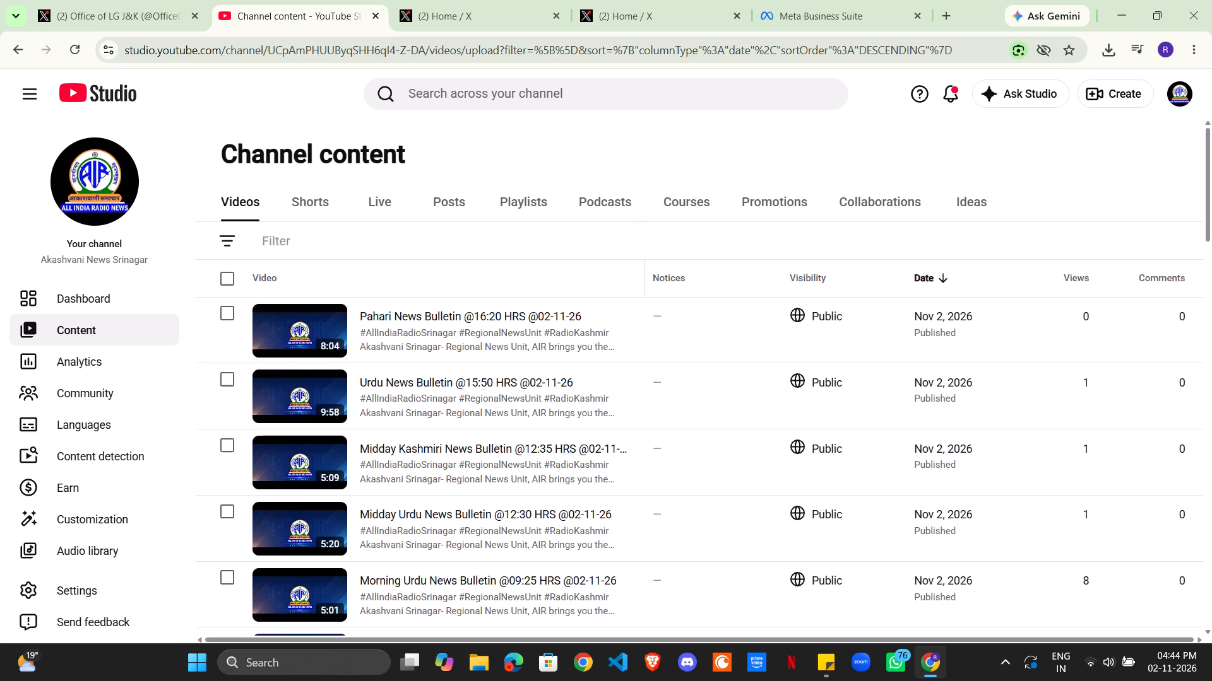
click(193, 21)
click(193, 21)
Return to Meta Business Suite and acknowledge the Reel processing notice.
click(500, 9)
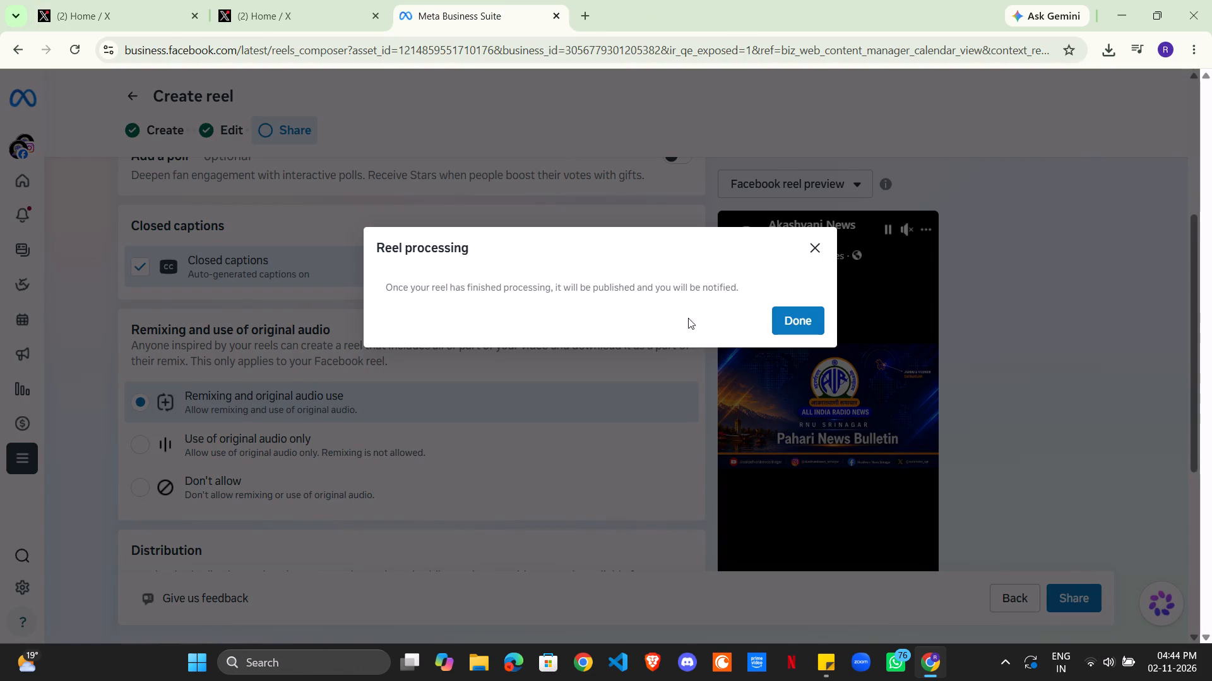
click(788, 322)
Close the two remaining X Home pages, keeping only Meta Business Suite open.
click(318, 0)
click(391, 22)
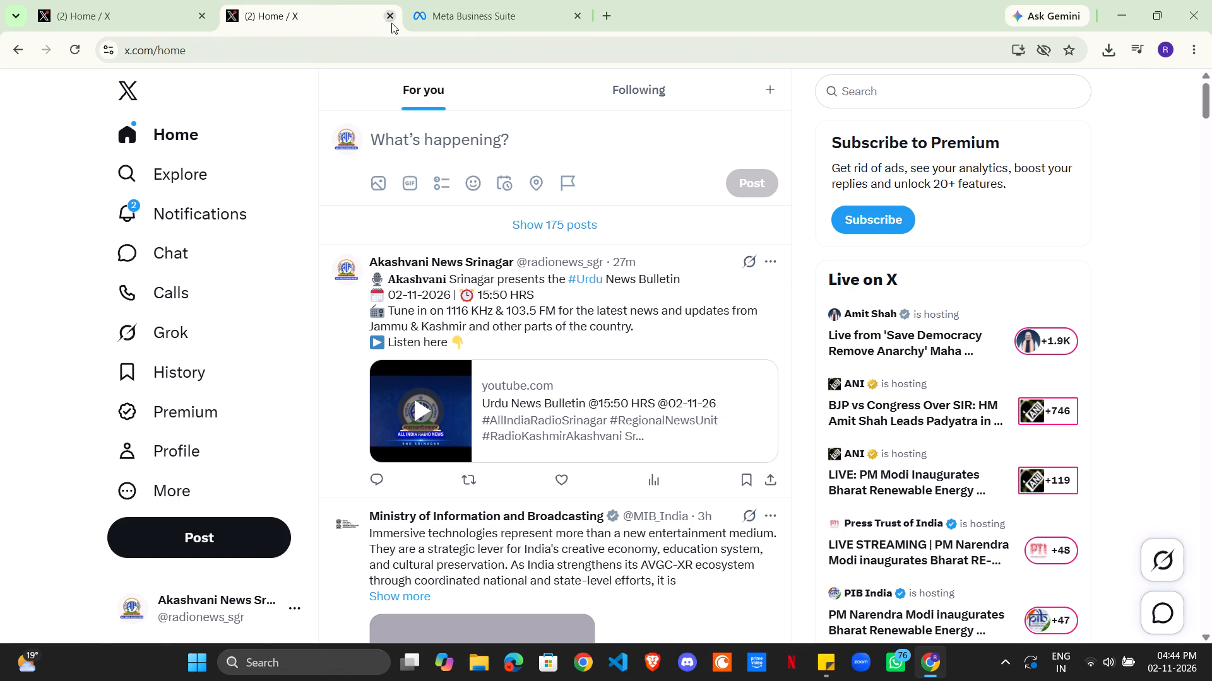
click(162, 27)
click(199, 17)
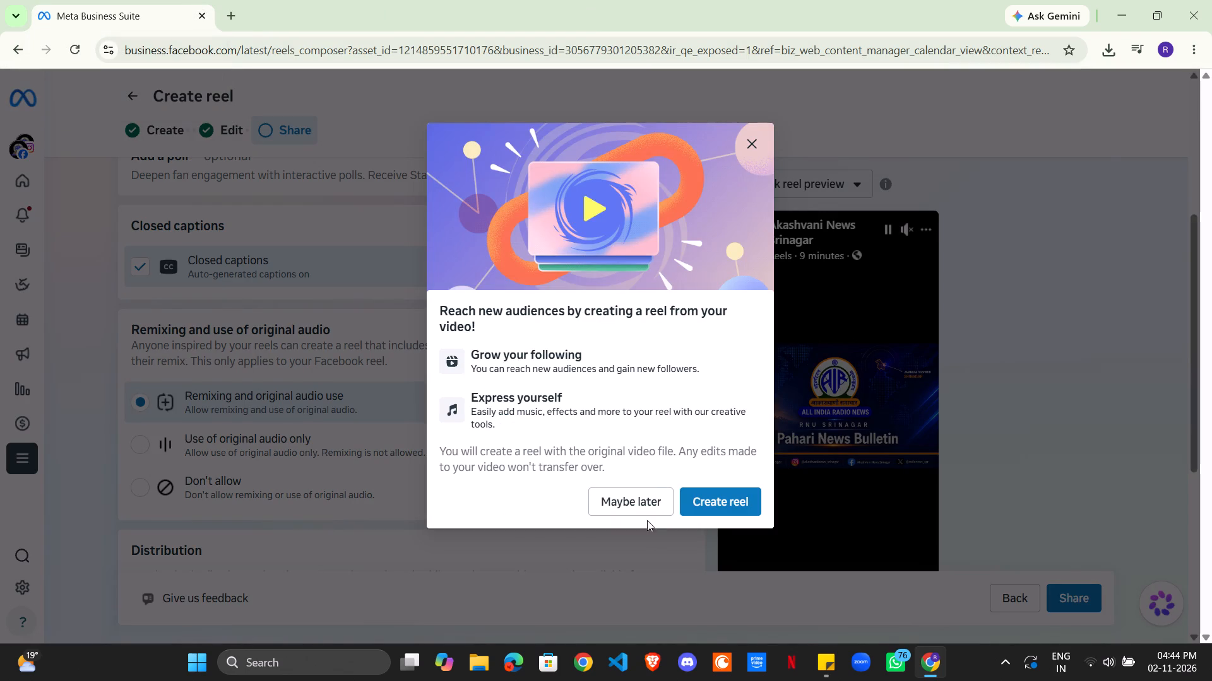
Decline Meta's offer to create a reel from the video, look over the Planner and close the browser.
click(642, 499)
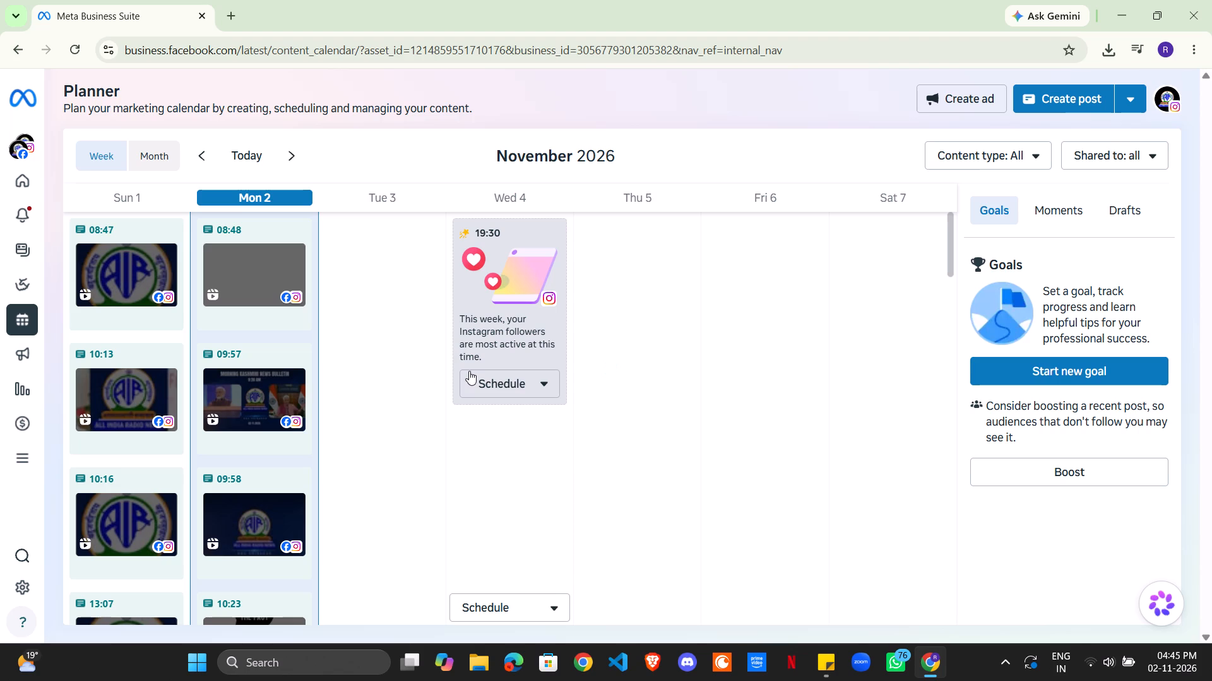
scroll(533, 381, down, 5)
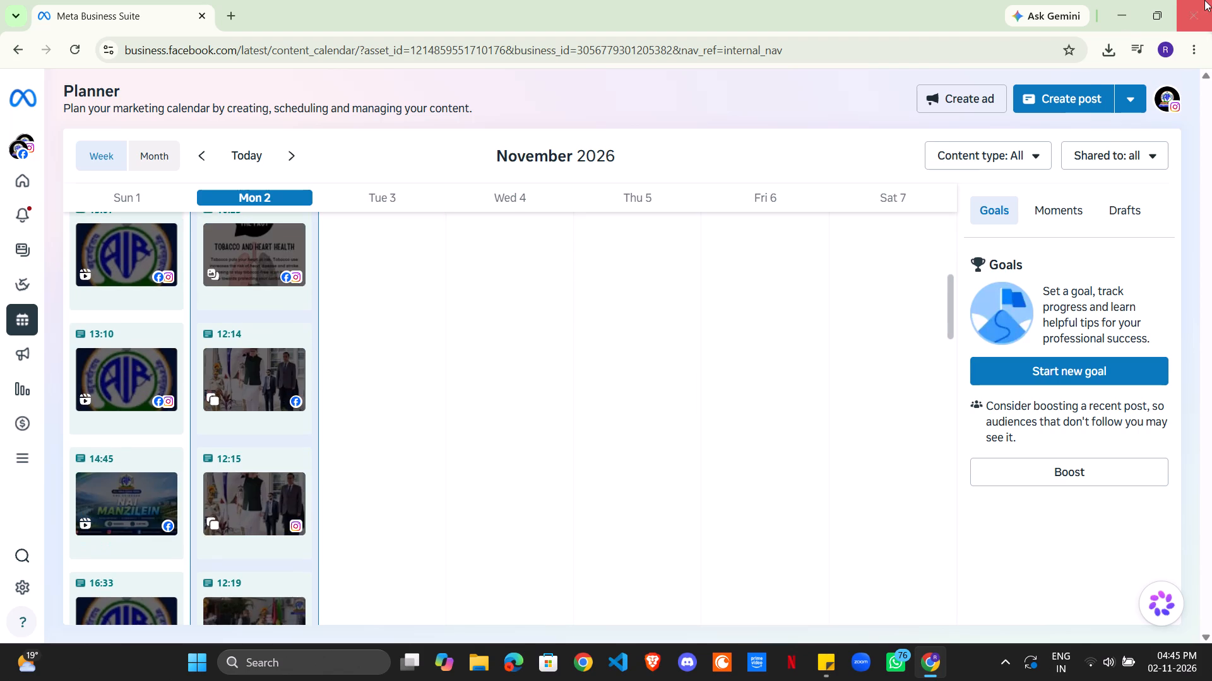
click(1205, 0)
Close all open Sticky Notes windows.
right_click(873, 680)
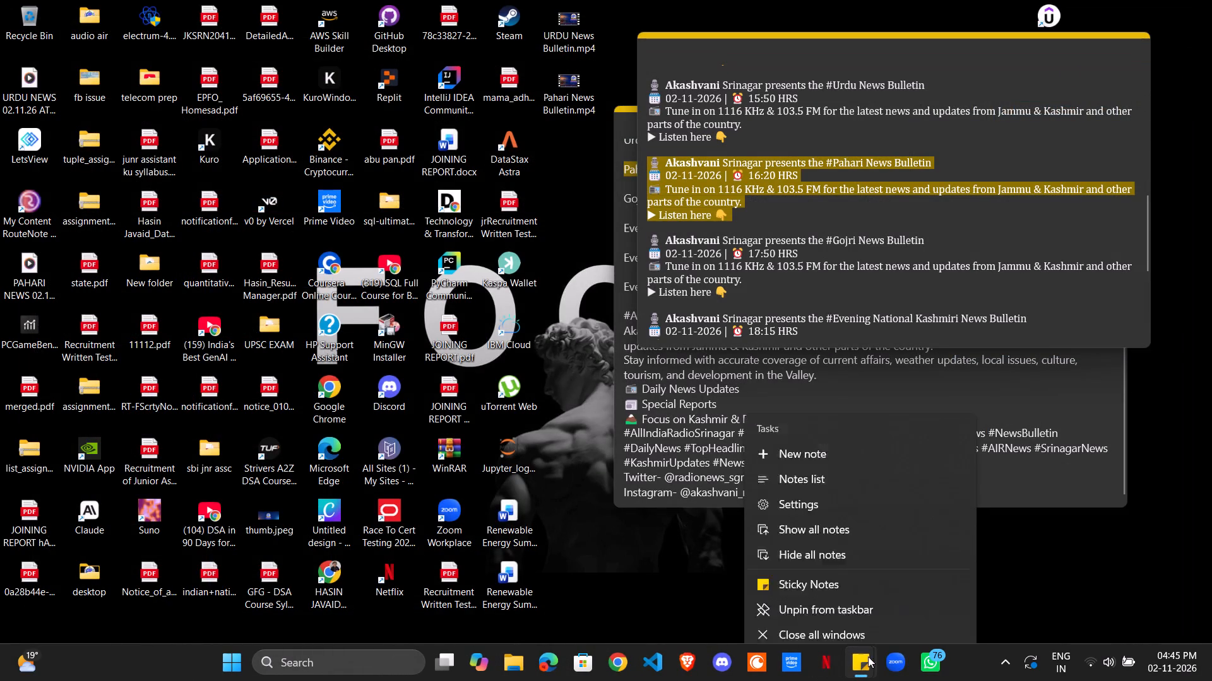
click(859, 616)
click(749, 542)
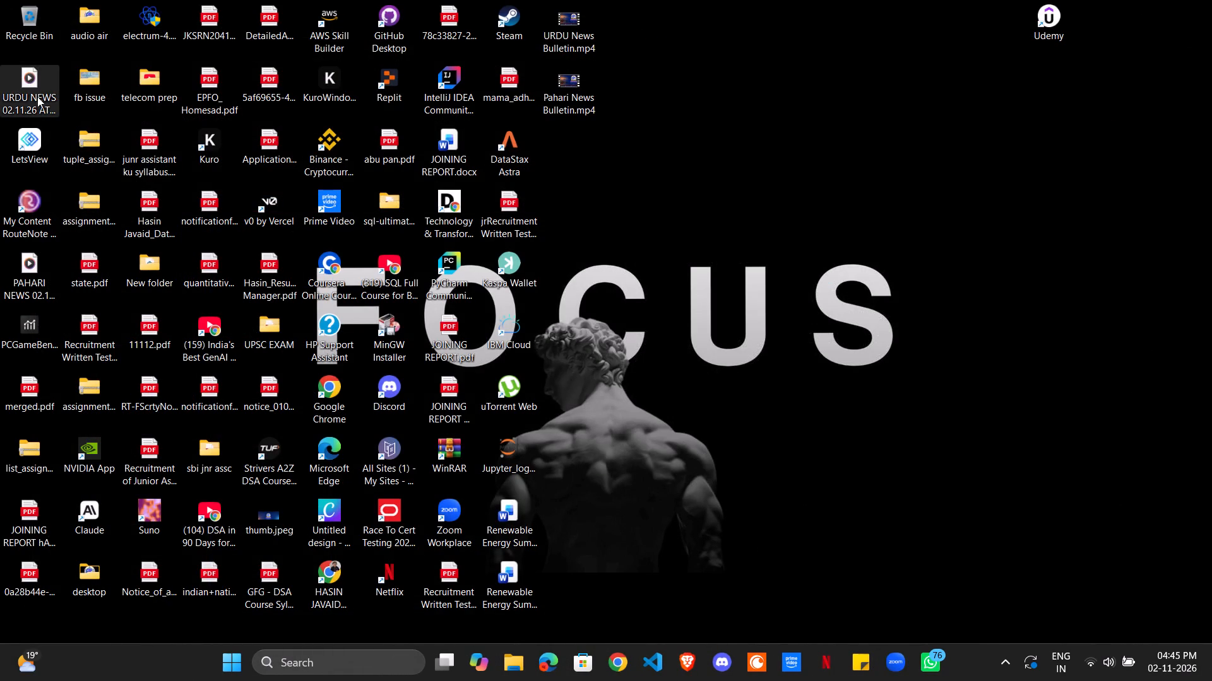
Move the URDU NEWS and PAHARI NEWS audio files and the URDU and Pahari News Bulletin.mp4 videos from the desktop to the Recycle Bin.
drag(35, 93, 35, 14)
drag(37, 289, 45, 30)
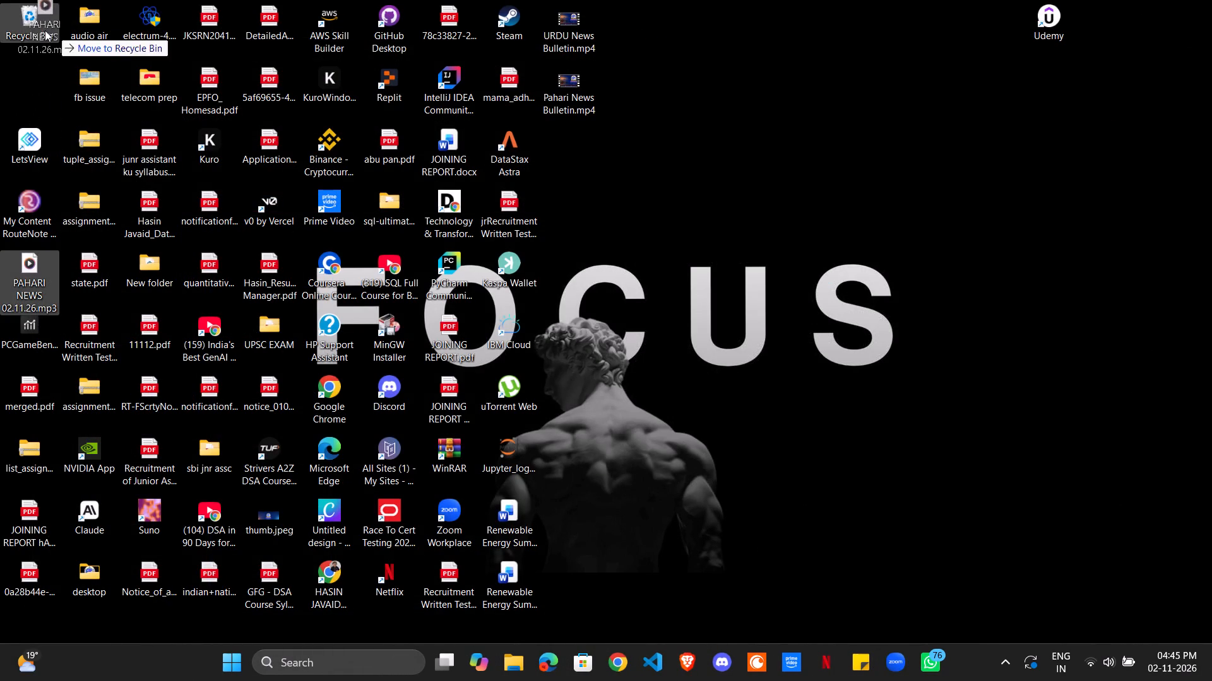
drag(45, 30, 32, 33)
drag(644, 0, 573, 108)
drag(571, 98, 41, 35)
Empty the Recycle Bin, permanently deleting its contents.
right_click(41, 35)
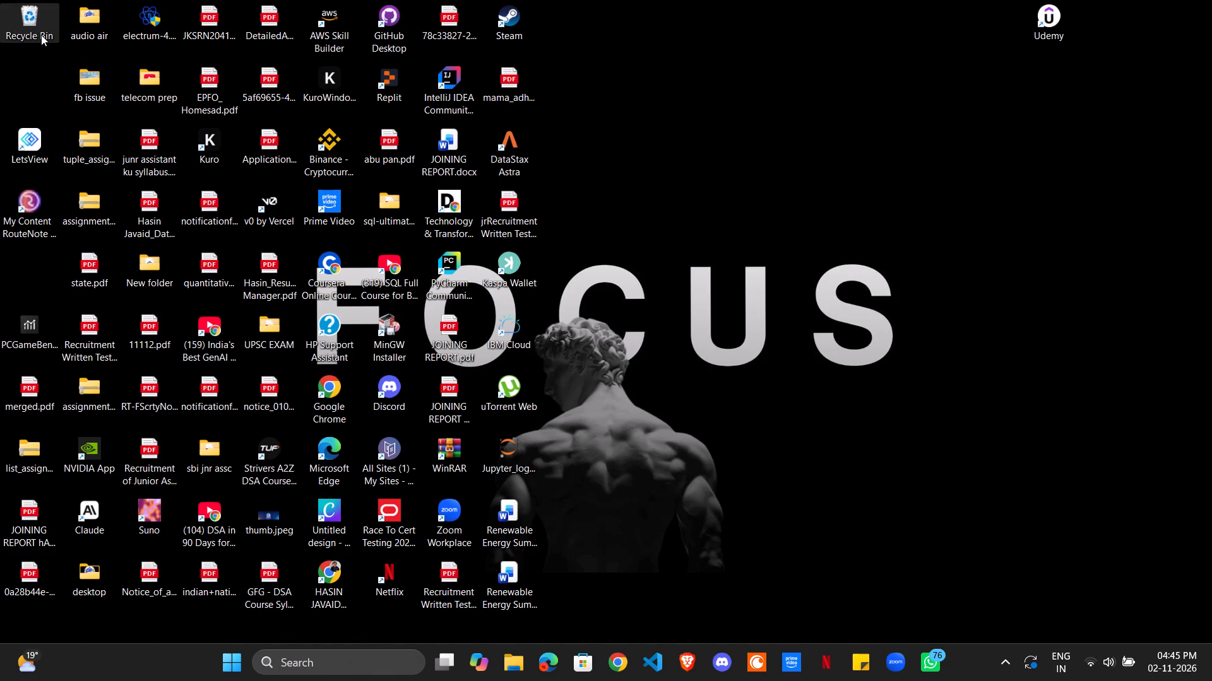
click(95, 117)
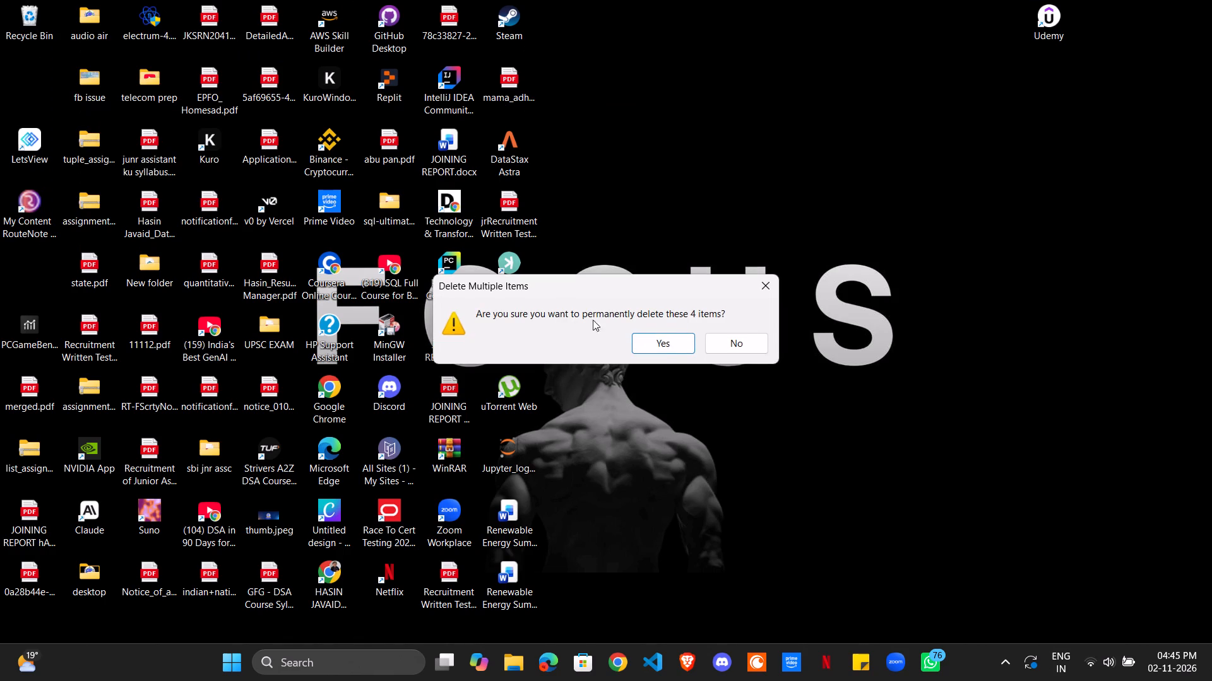
click(667, 343)
click(672, 325)
Shut down the computer.
click(249, 666)
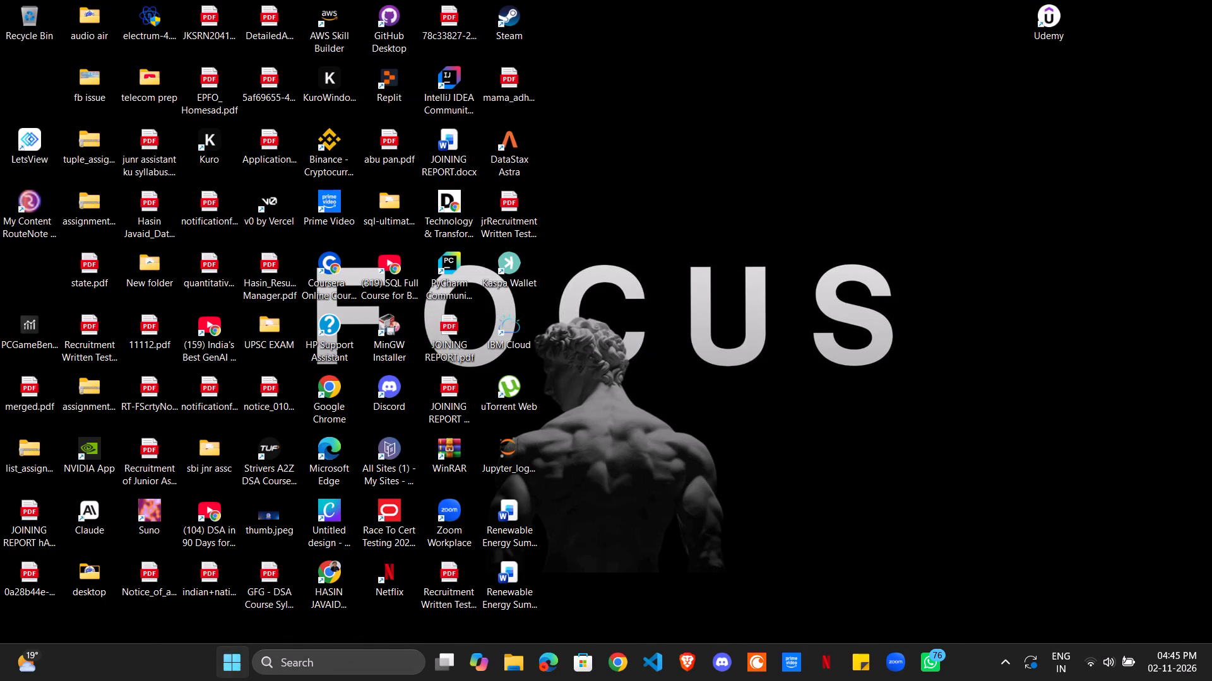
click(718, 610)
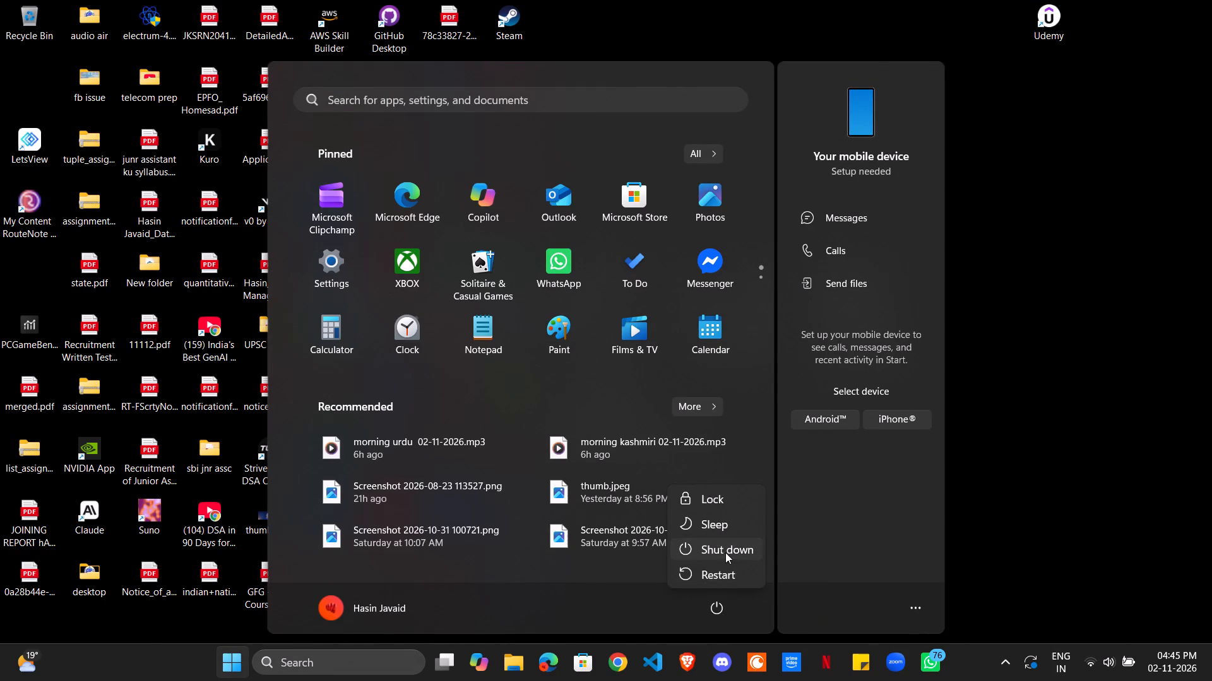